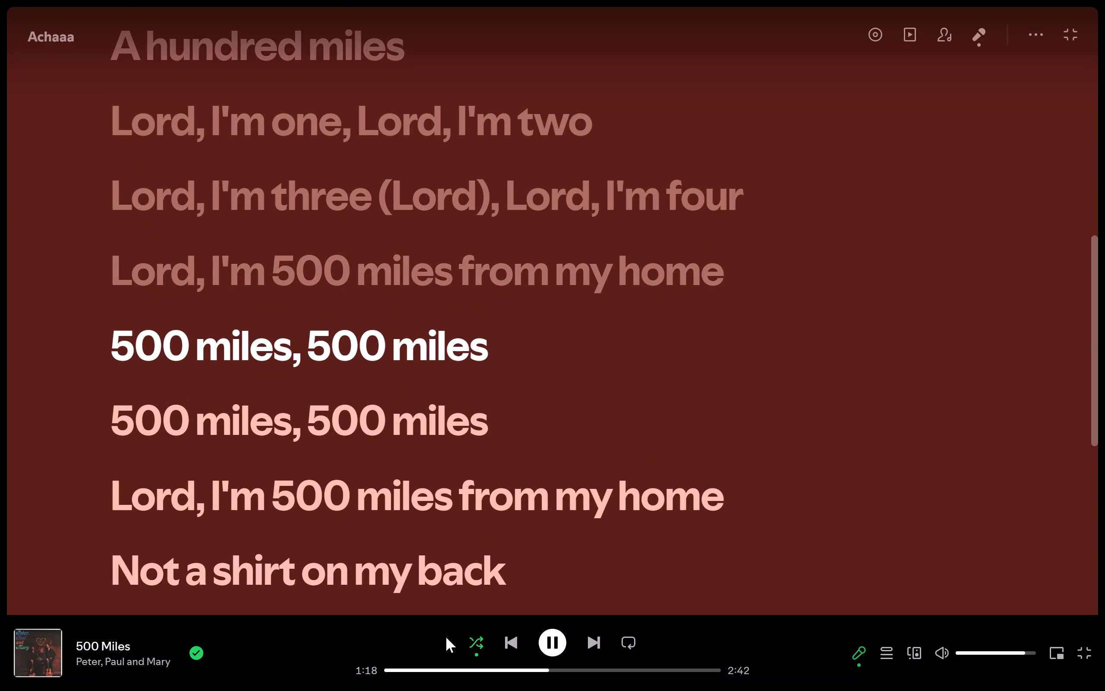
Pause the song playing in the full-screen lyrics view and close Spotify.
click(564, 635)
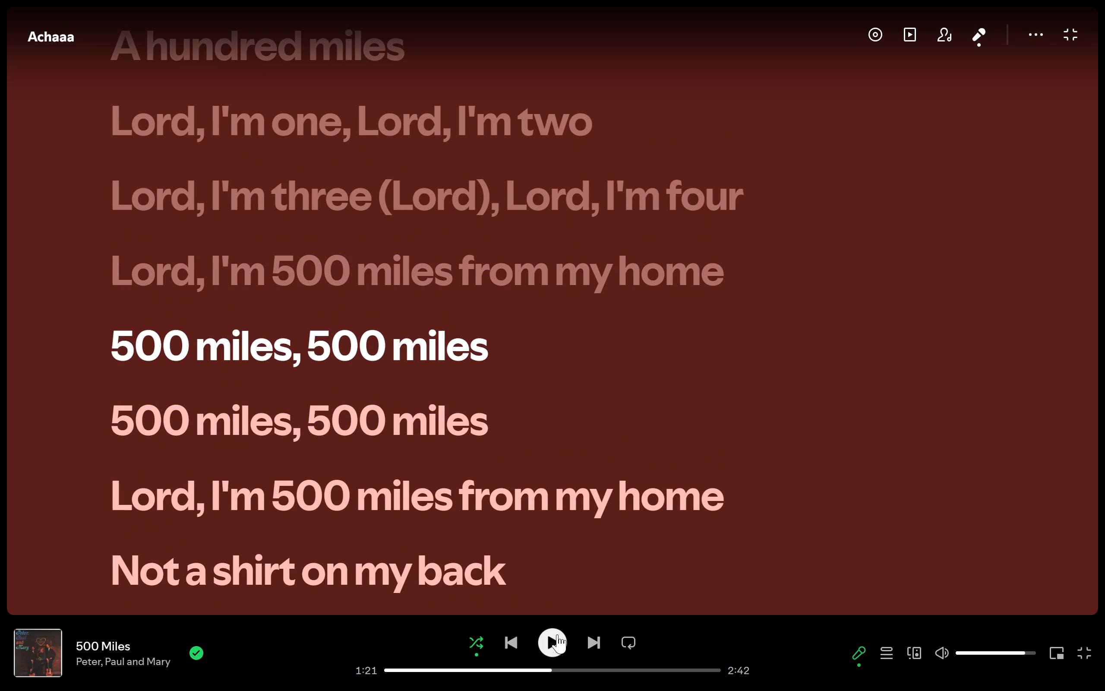
click(1077, 652)
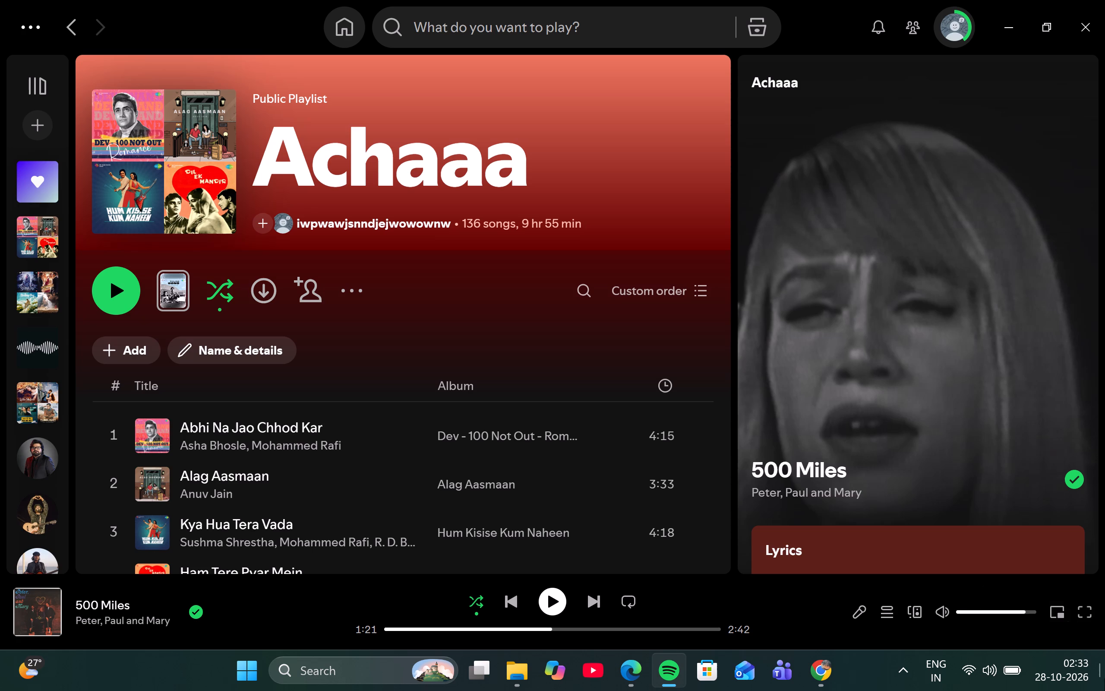
click(1093, 53)
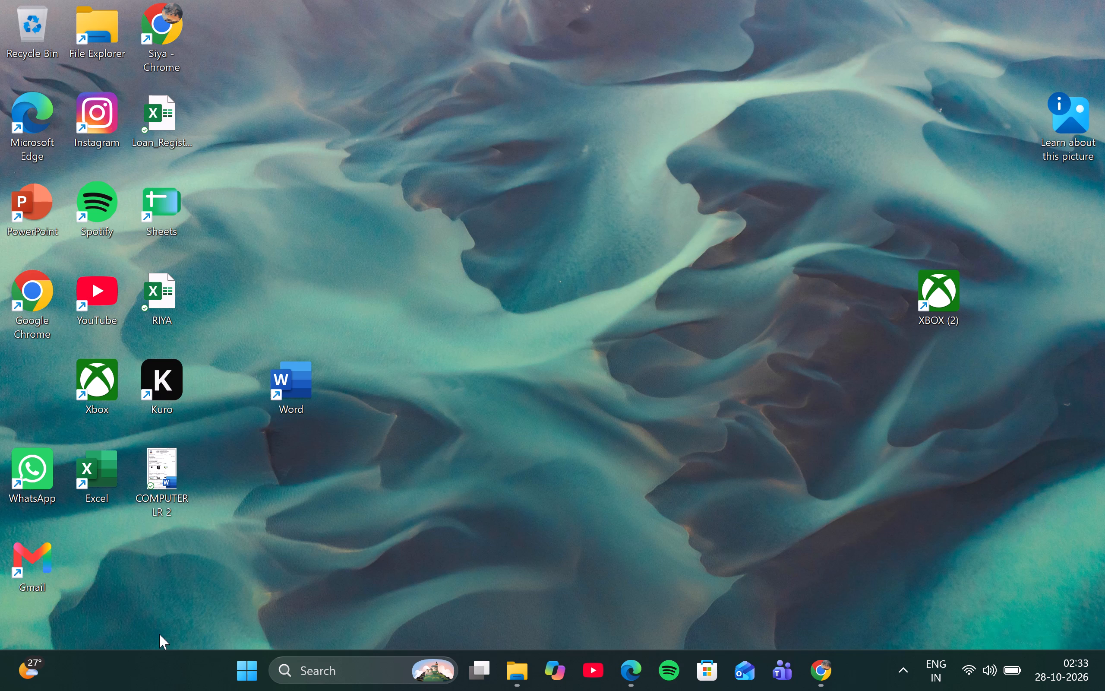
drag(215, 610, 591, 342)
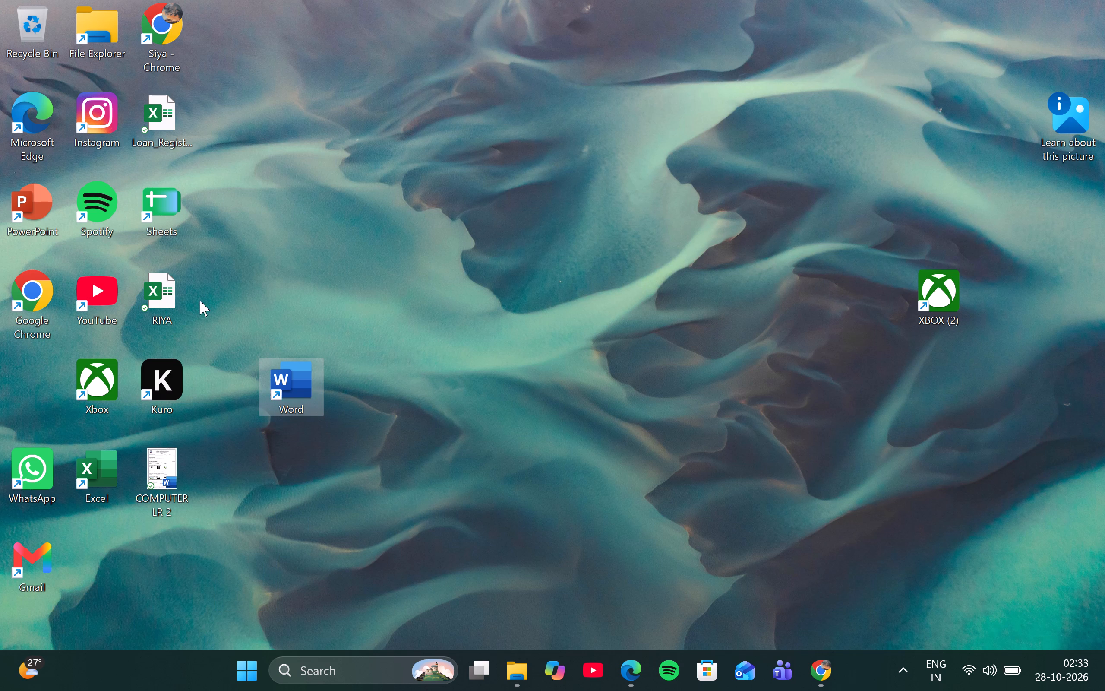
Launch Excel from the desktop and open the recent workbook ALX-09 CREDIT.
double_click(92, 462)
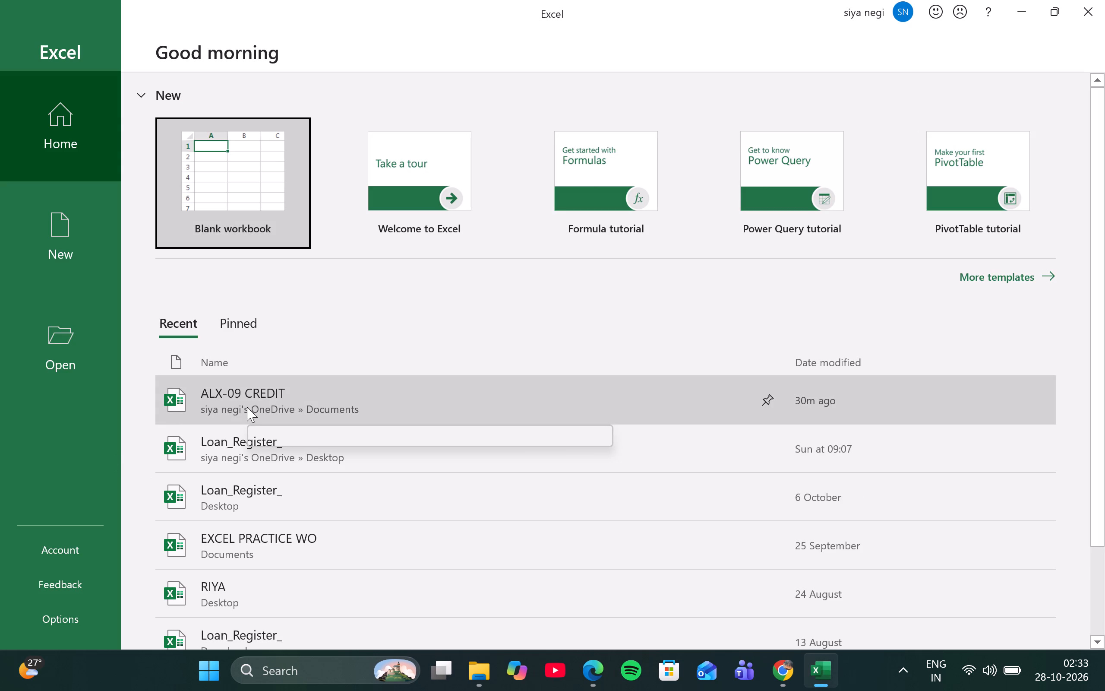
click(247, 407)
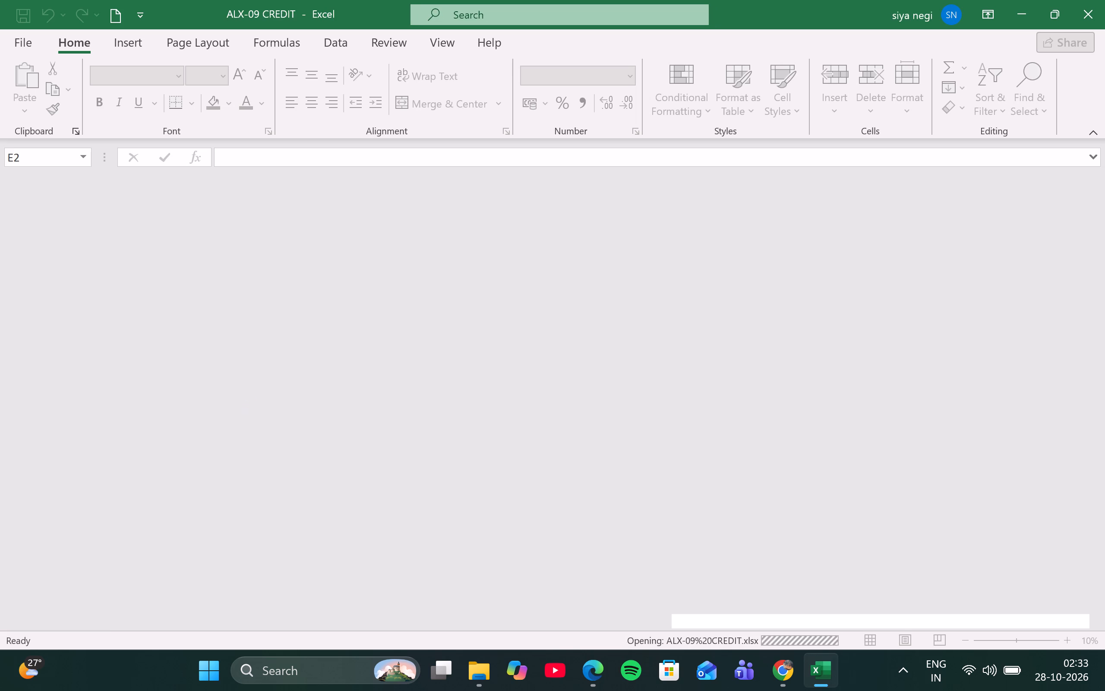
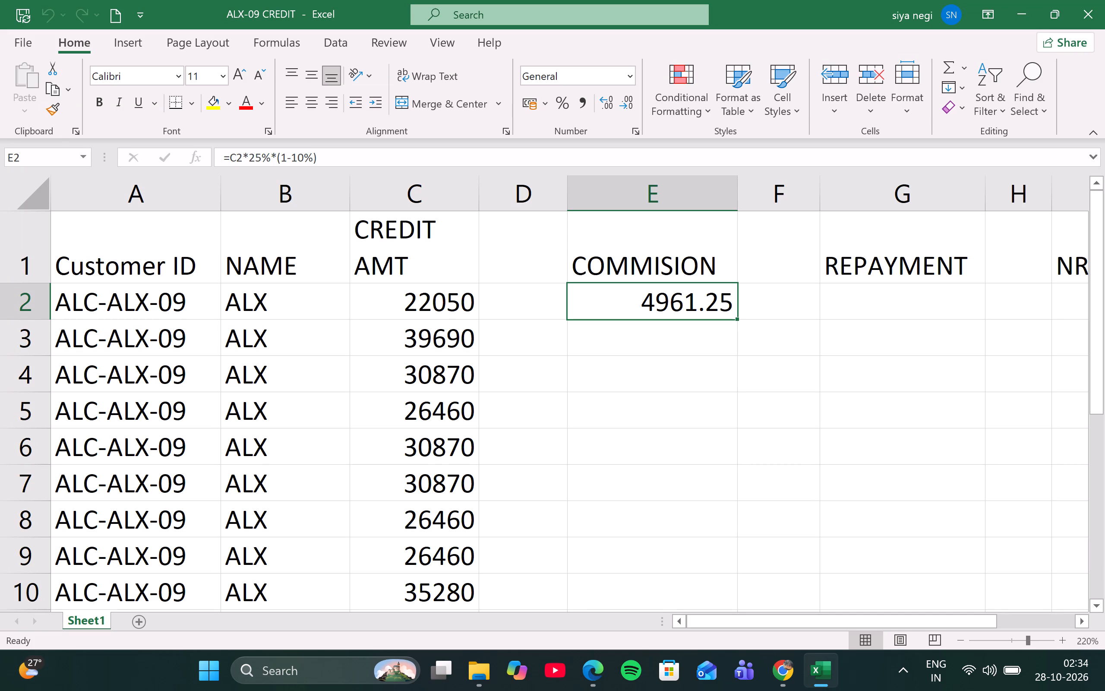
Delete the commission formula from cell E2 under the COMMISION header.
triple_click(726, 302)
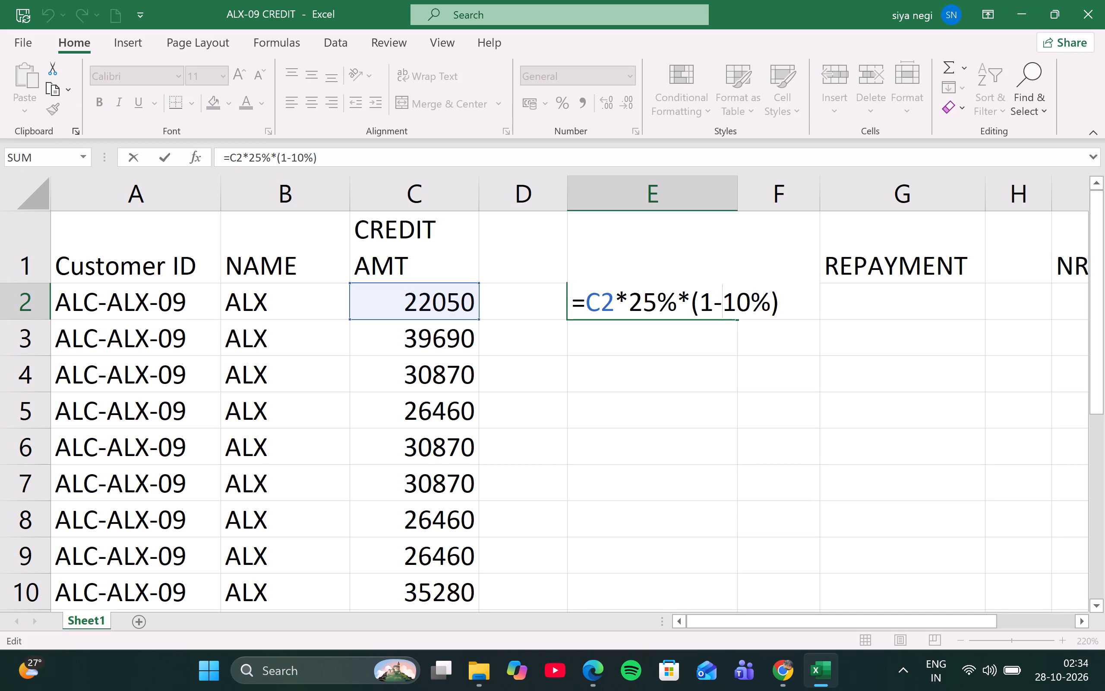
click(781, 307)
key(BackSpace)
key(BackSpace)
key(BackSpace)
key(BackSpace)
key(BackSpace)
key(BackSpace)
key(BackSpace)
key(BackSpace)
key(BackSpace)
key(BackSpace)
key(BackSpace)
key(BackSpace)
key(BackSpace)
key(BackSpace)
key(BackSpace)
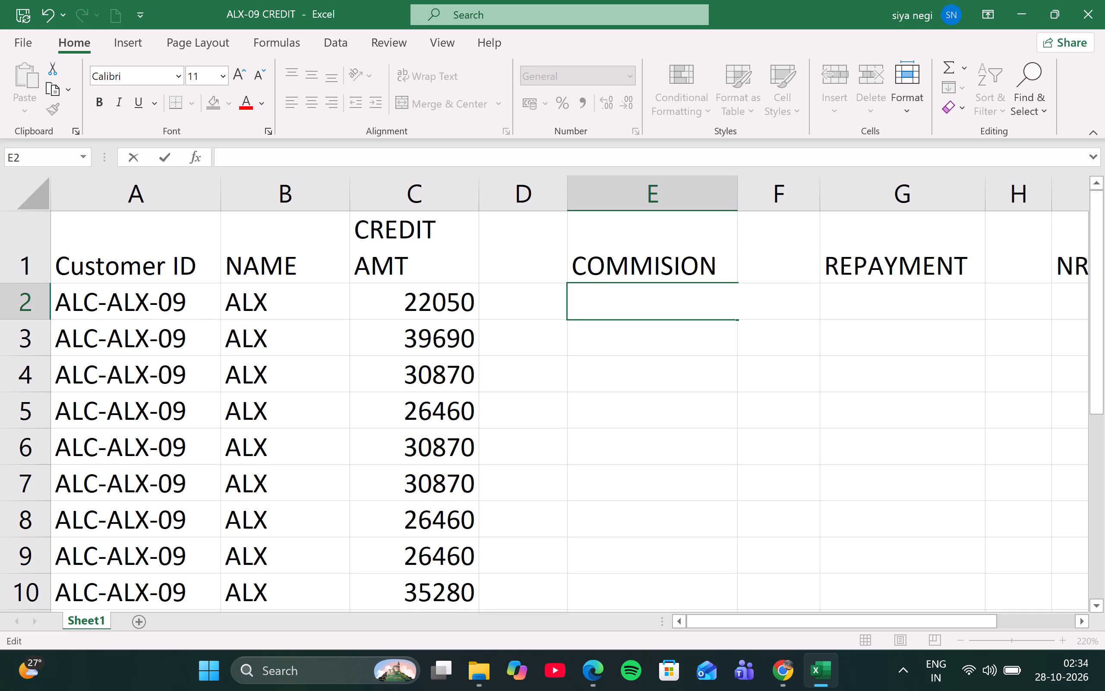
click(723, 331)
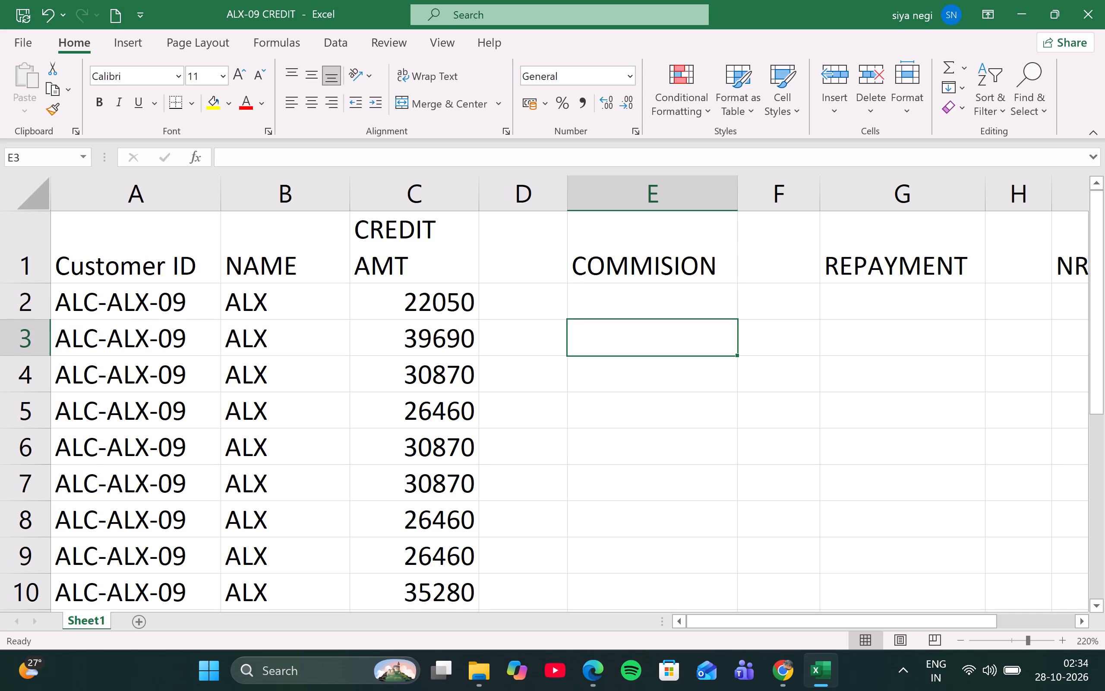
Enter the commission amounts 2600 in cell E2 and 6000 in cell E3.
click(672, 301)
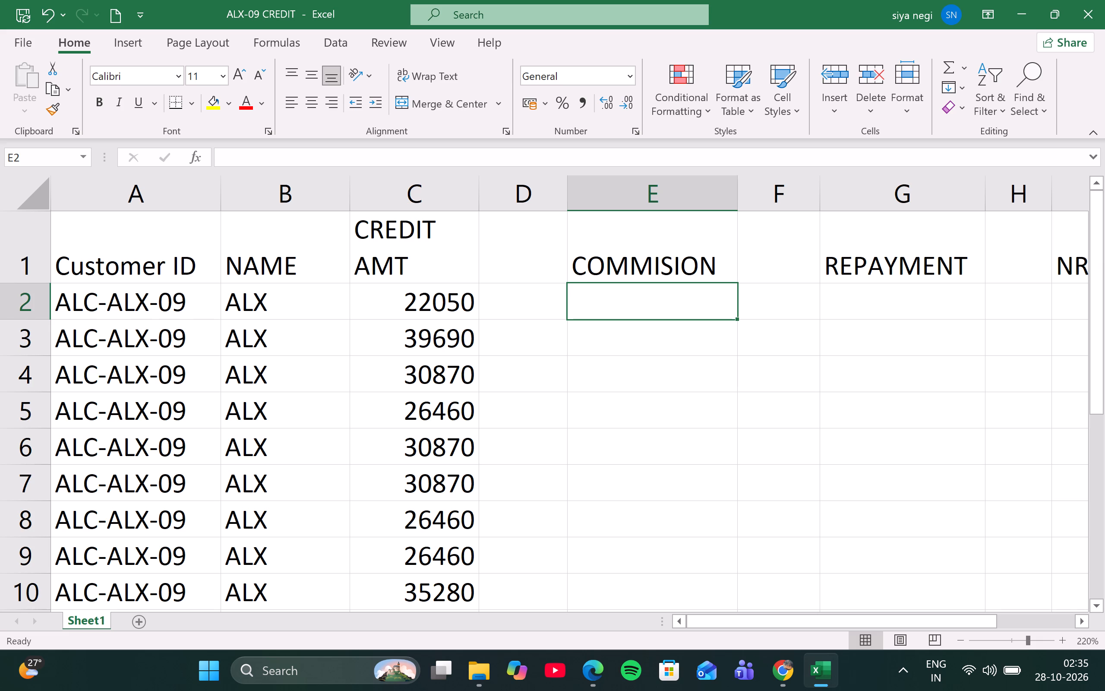
key(2)
text(600)
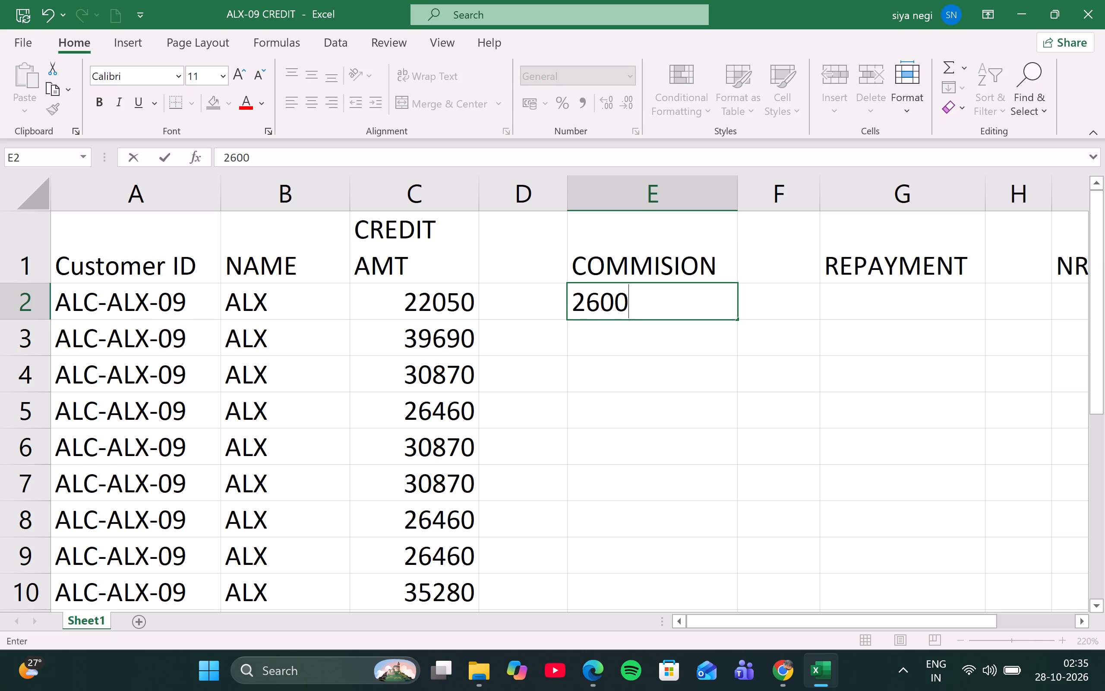
key(Down)
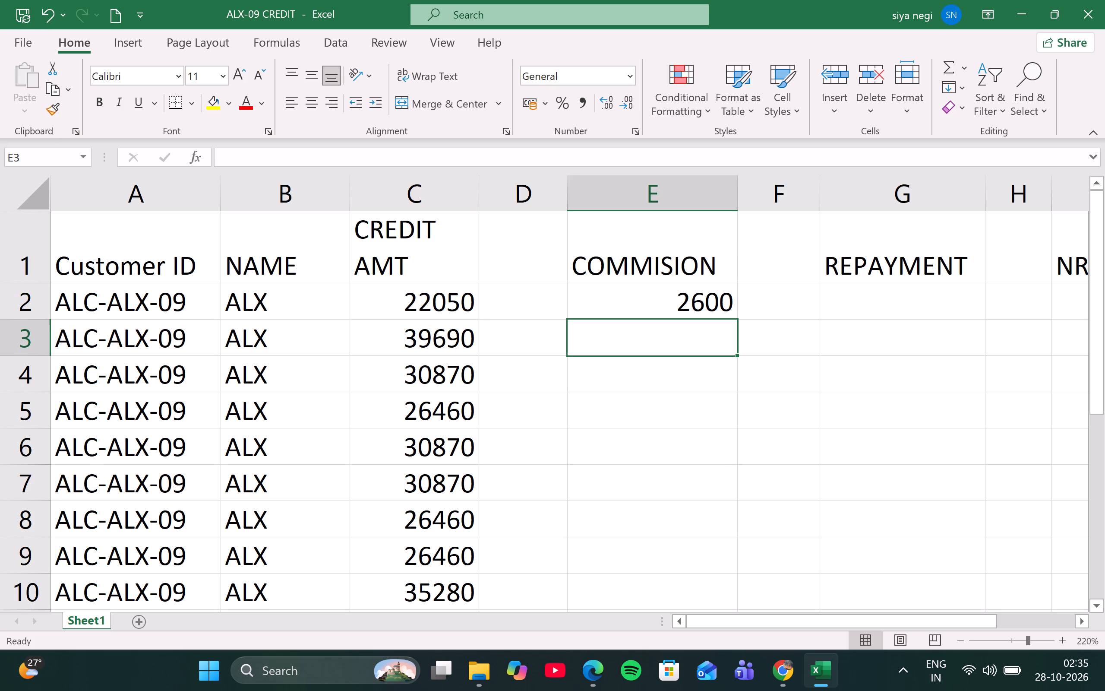
drag(129, 255, 180, 256)
click(606, 339)
key(6)
key(minus)
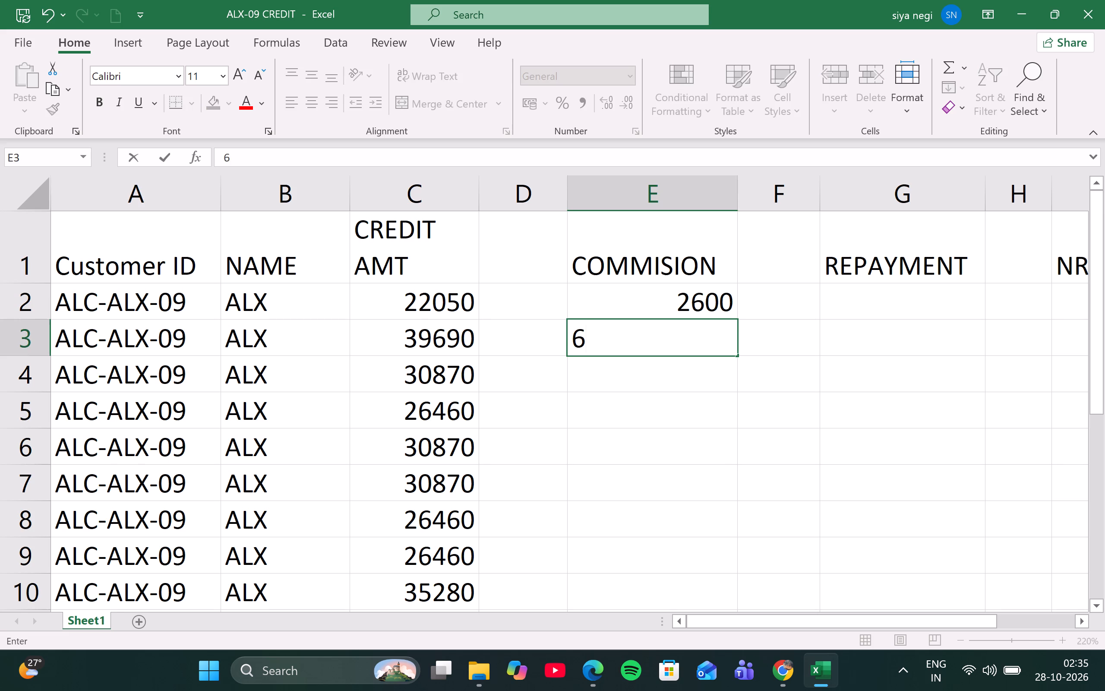
key(BackSpace)
text(000)
key(Down)
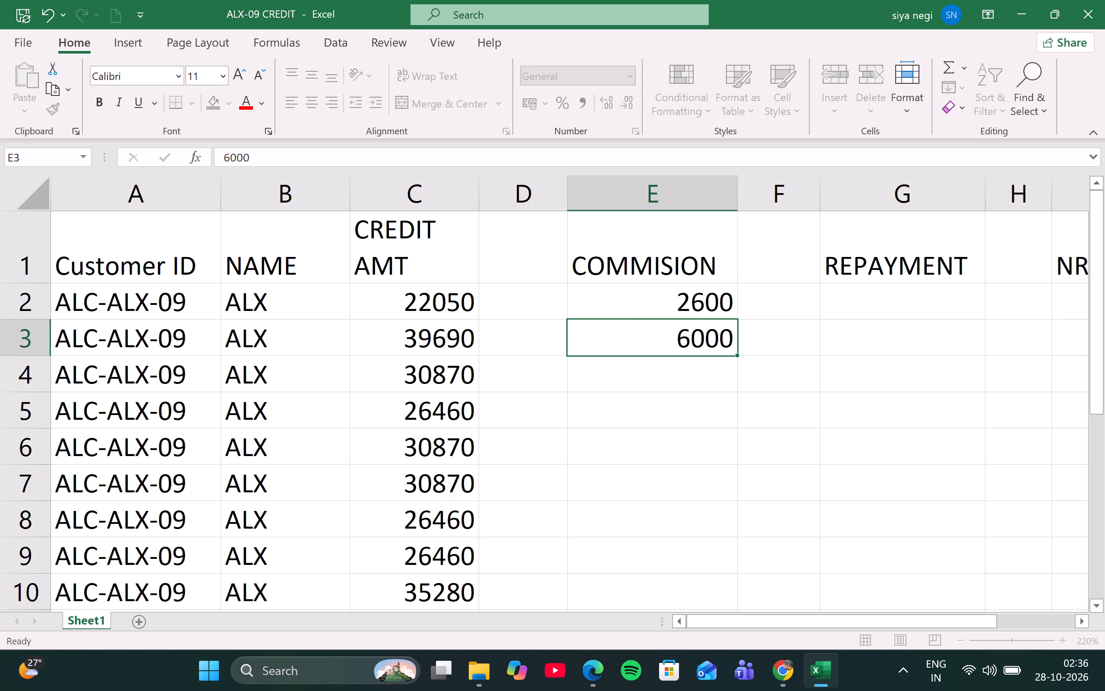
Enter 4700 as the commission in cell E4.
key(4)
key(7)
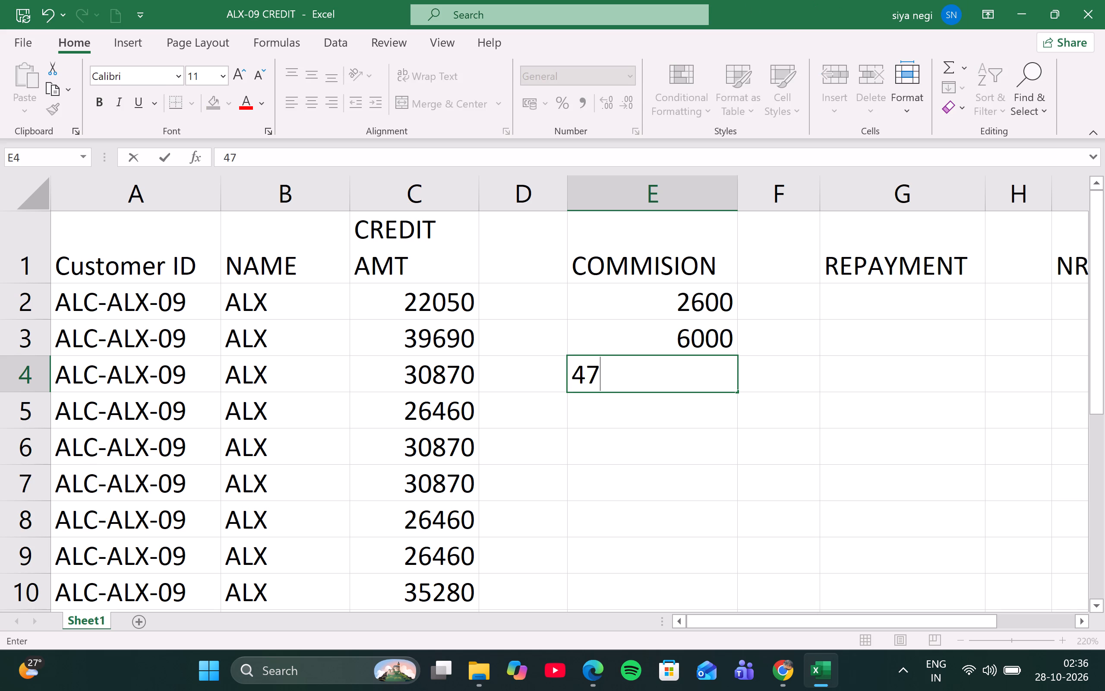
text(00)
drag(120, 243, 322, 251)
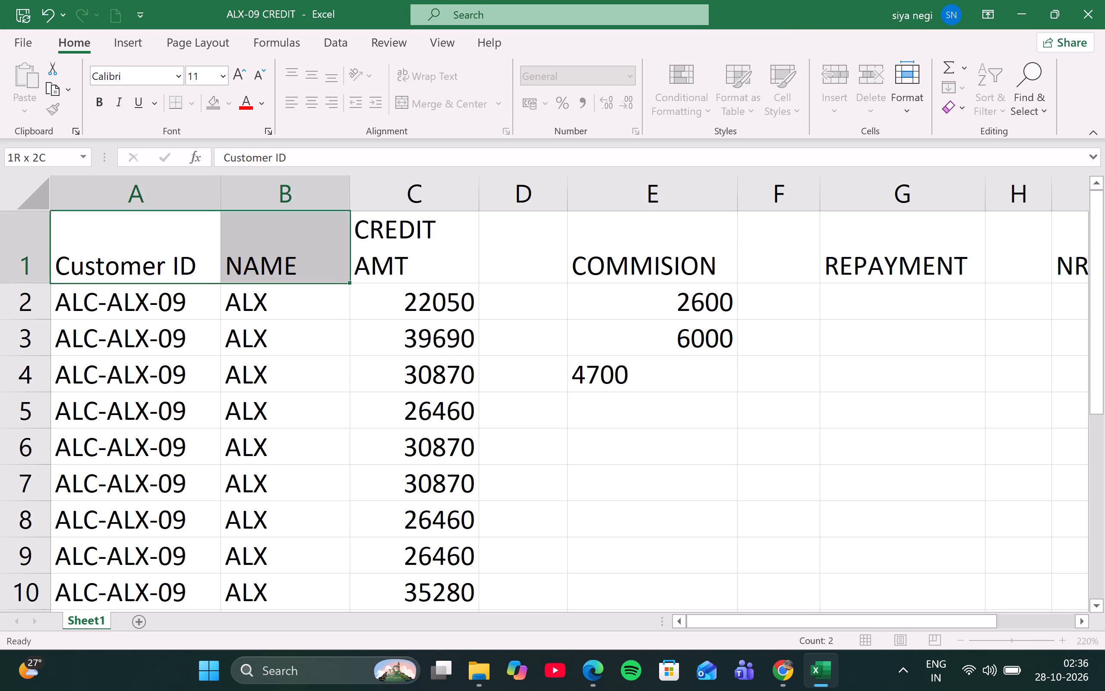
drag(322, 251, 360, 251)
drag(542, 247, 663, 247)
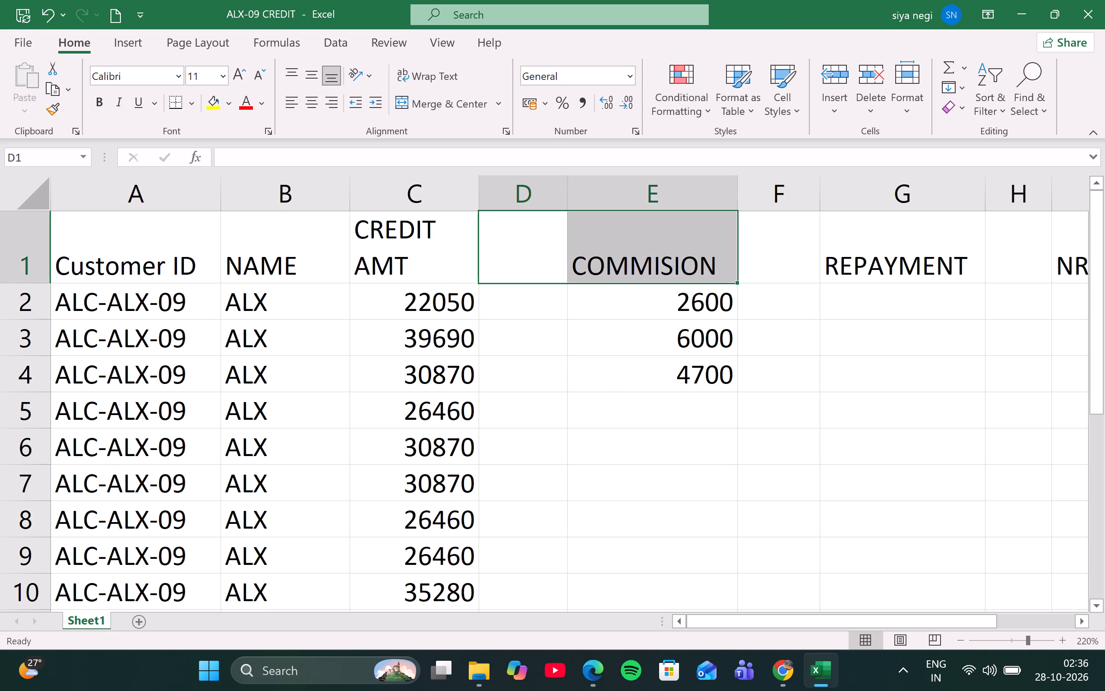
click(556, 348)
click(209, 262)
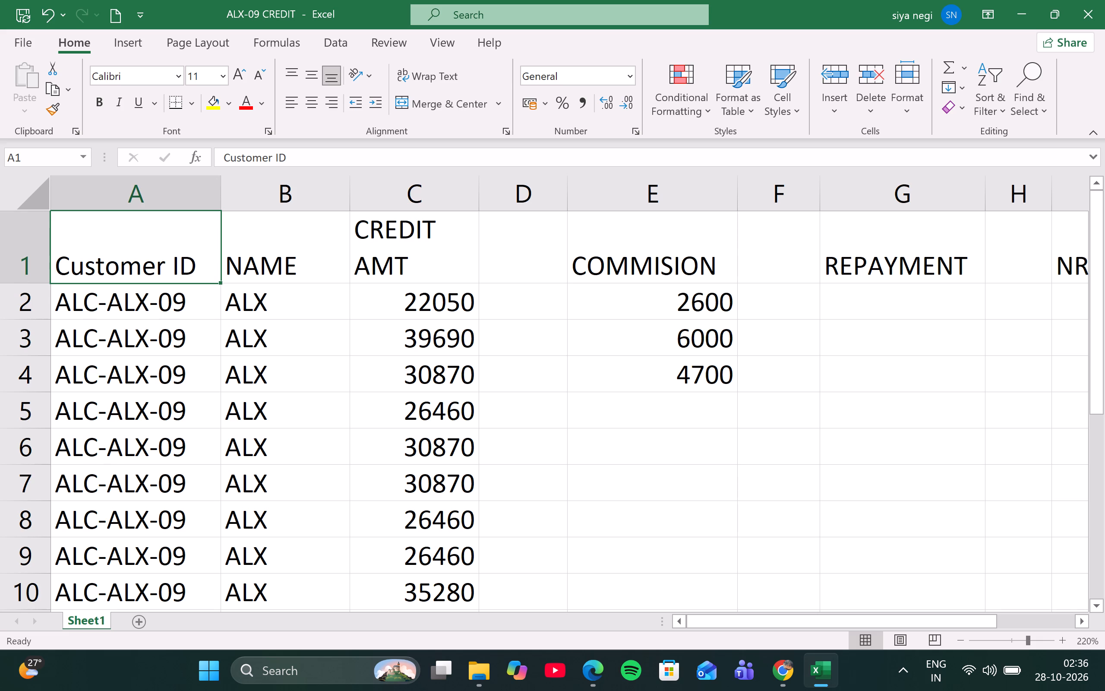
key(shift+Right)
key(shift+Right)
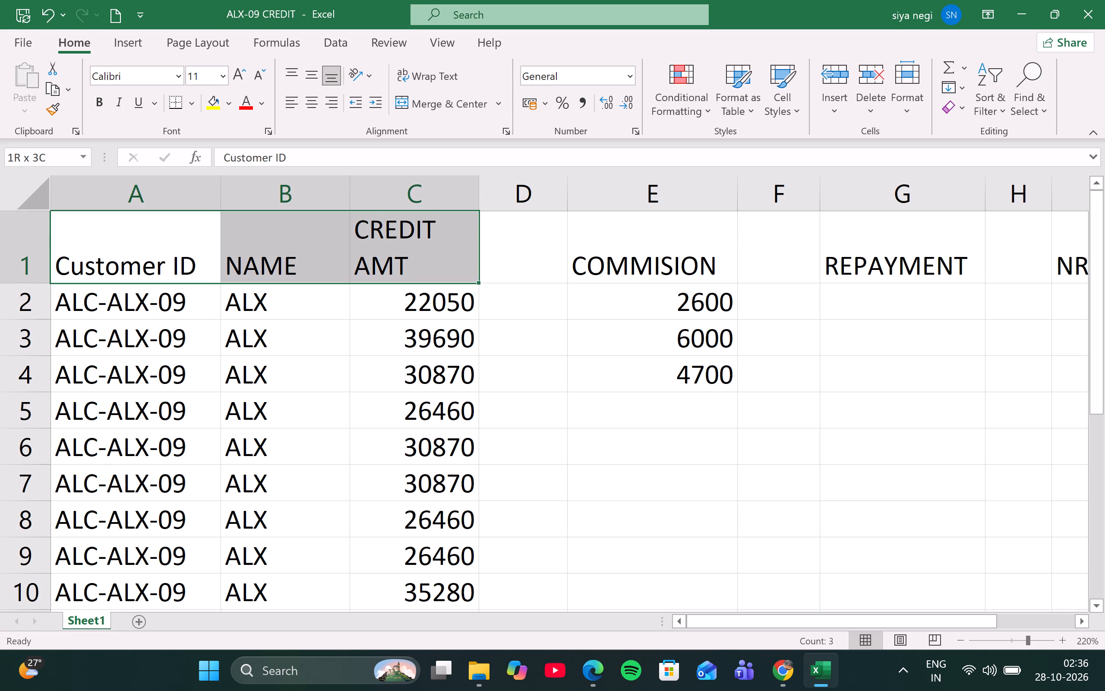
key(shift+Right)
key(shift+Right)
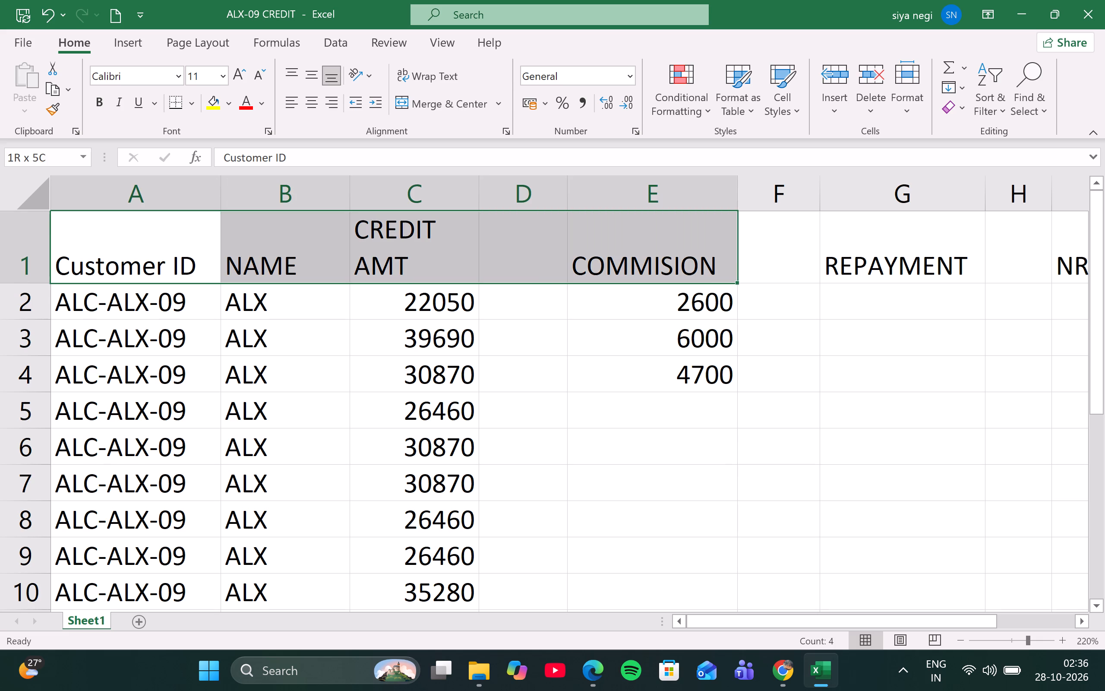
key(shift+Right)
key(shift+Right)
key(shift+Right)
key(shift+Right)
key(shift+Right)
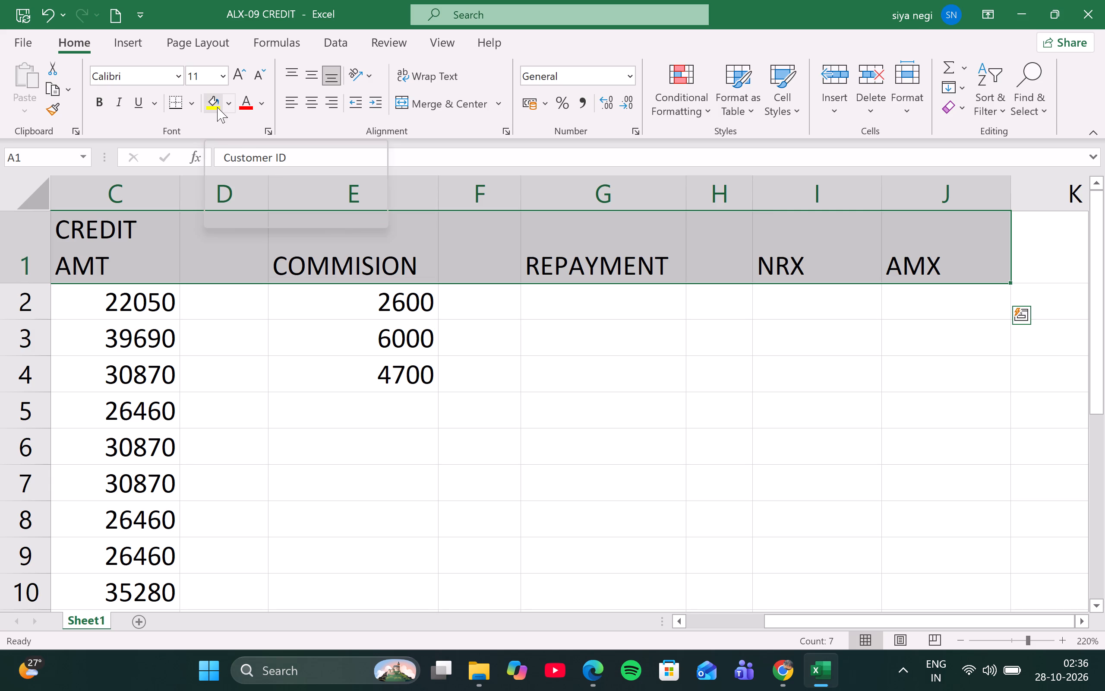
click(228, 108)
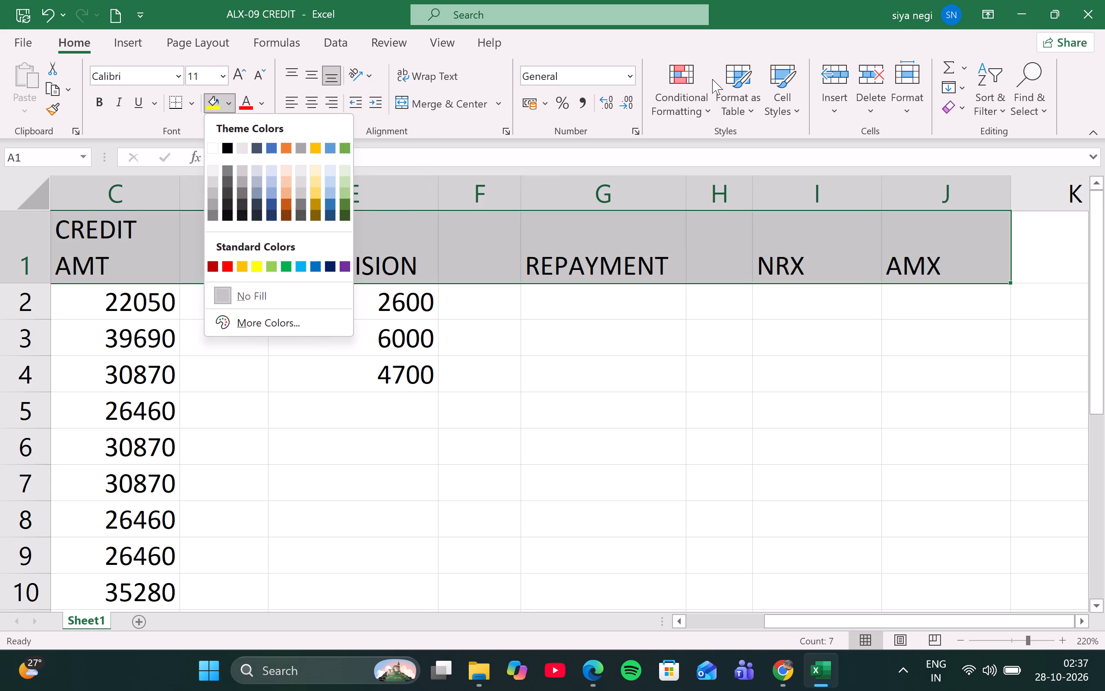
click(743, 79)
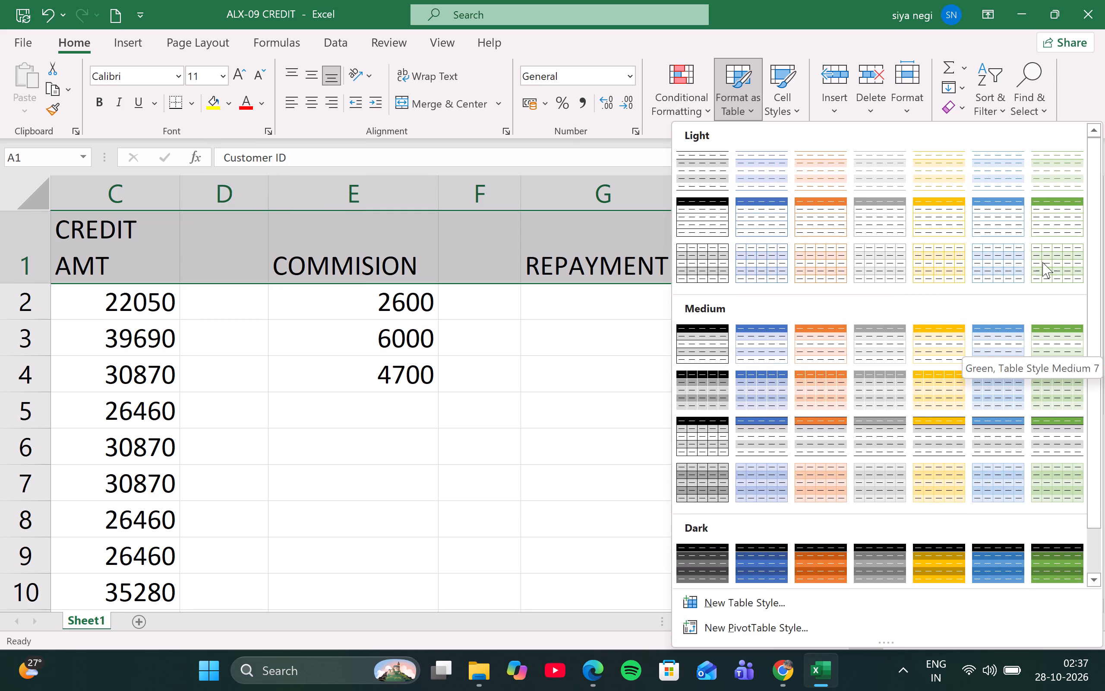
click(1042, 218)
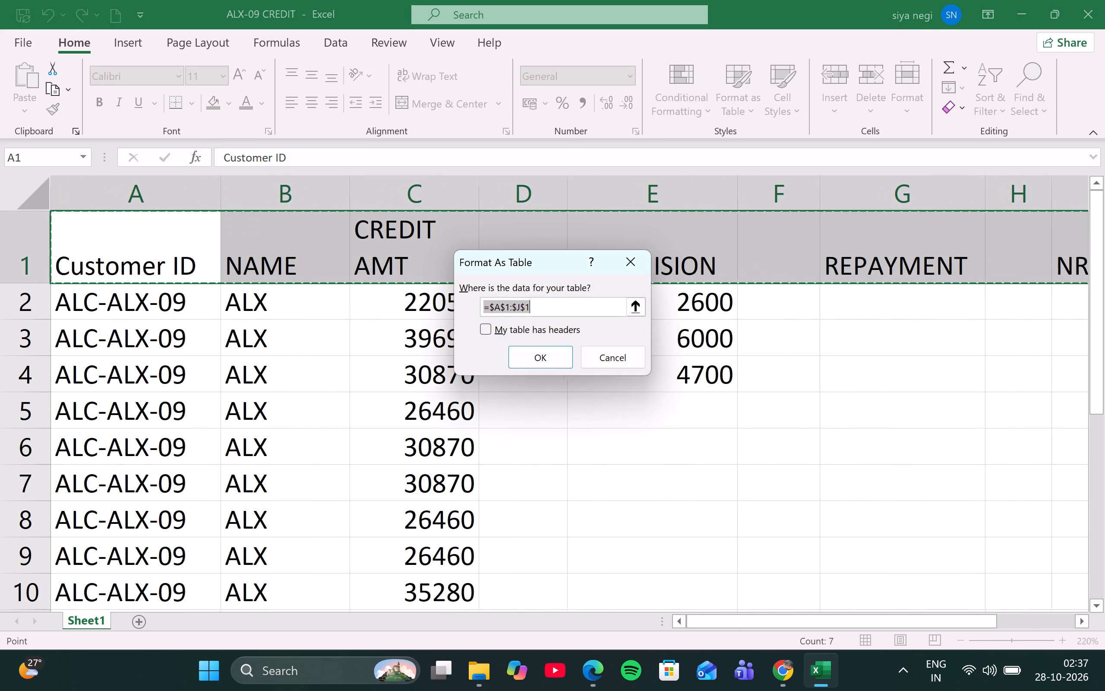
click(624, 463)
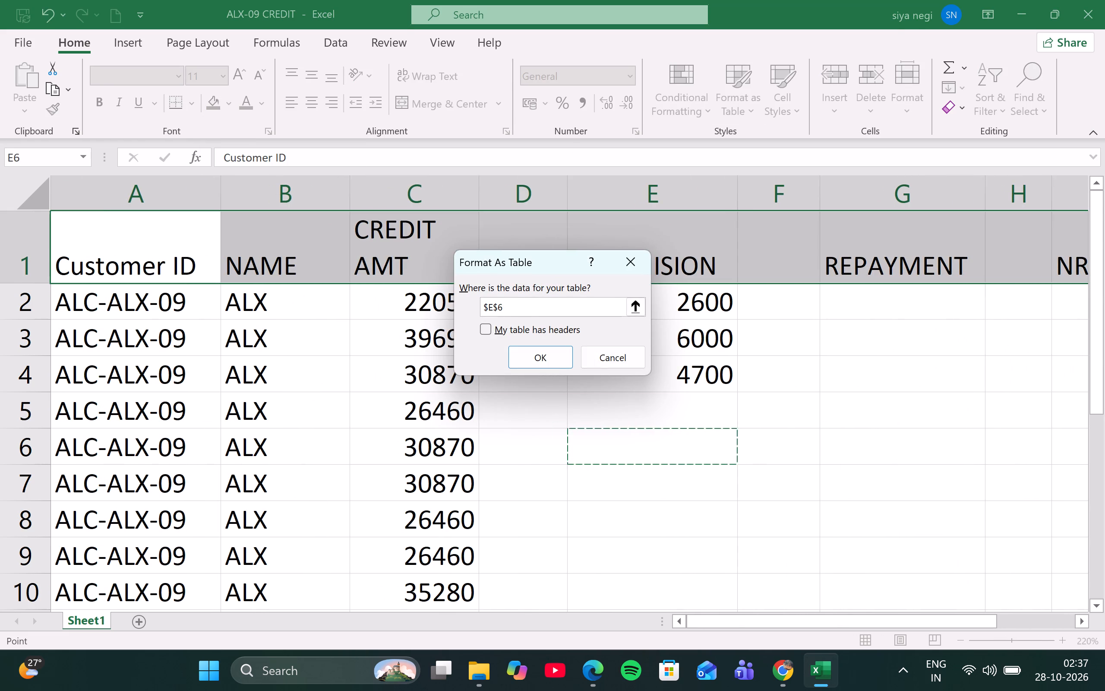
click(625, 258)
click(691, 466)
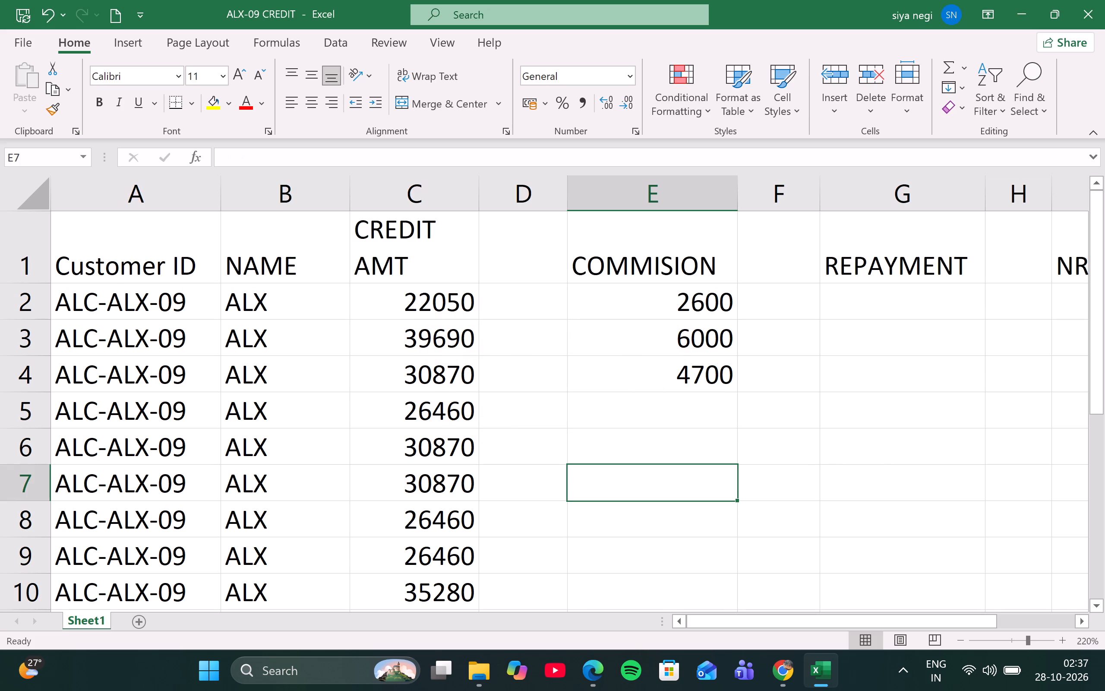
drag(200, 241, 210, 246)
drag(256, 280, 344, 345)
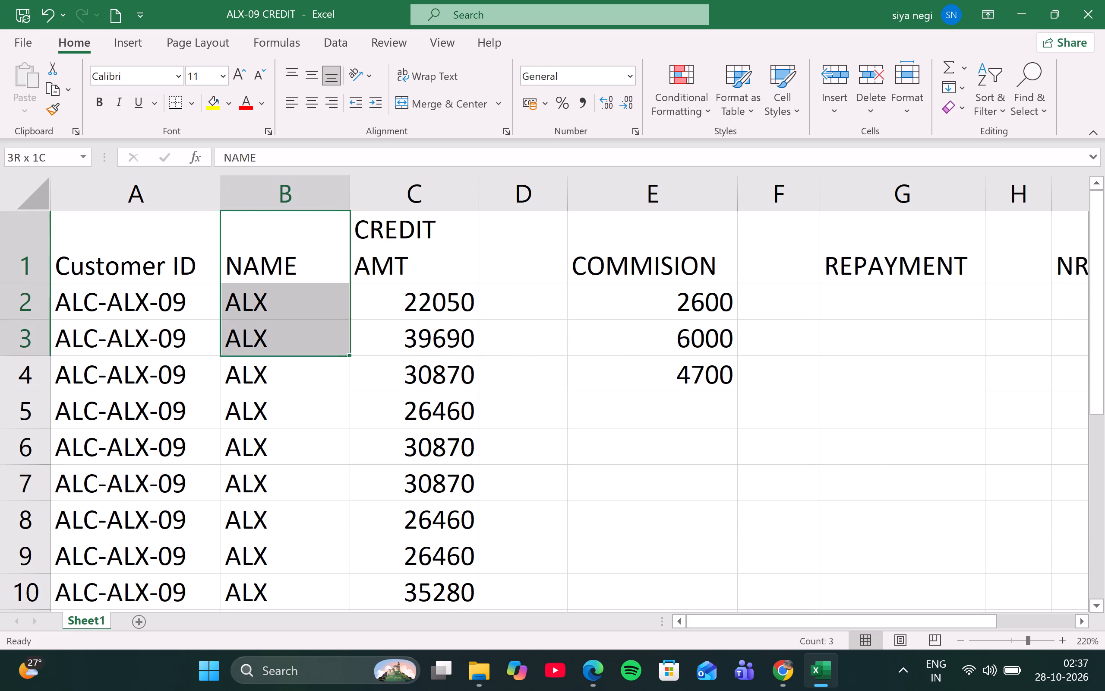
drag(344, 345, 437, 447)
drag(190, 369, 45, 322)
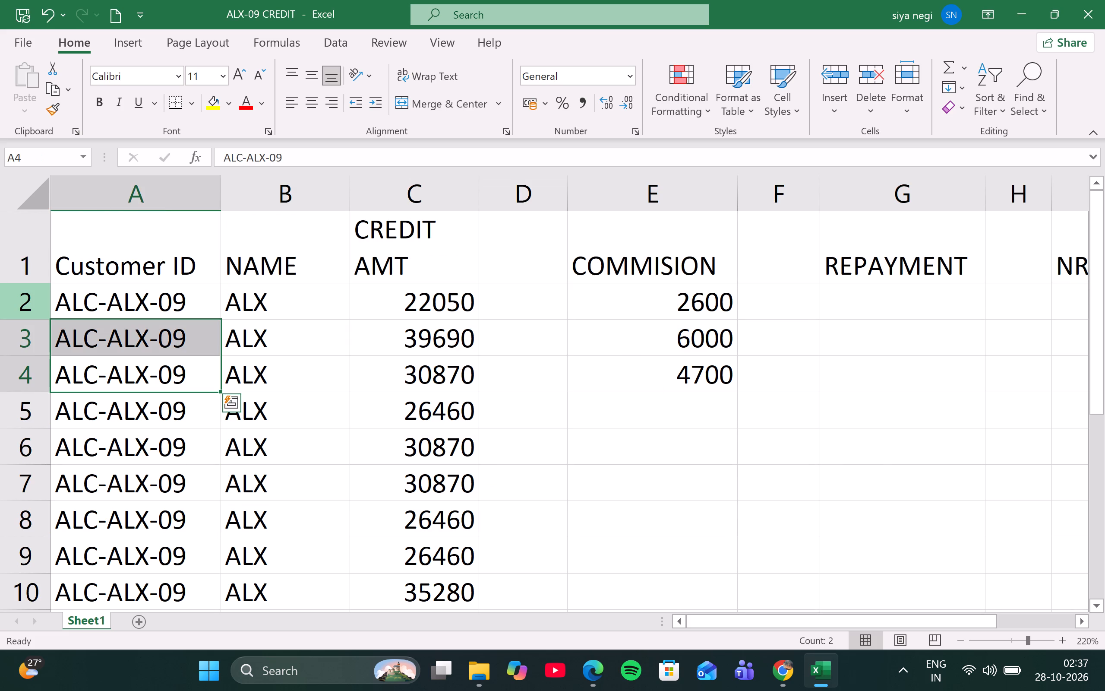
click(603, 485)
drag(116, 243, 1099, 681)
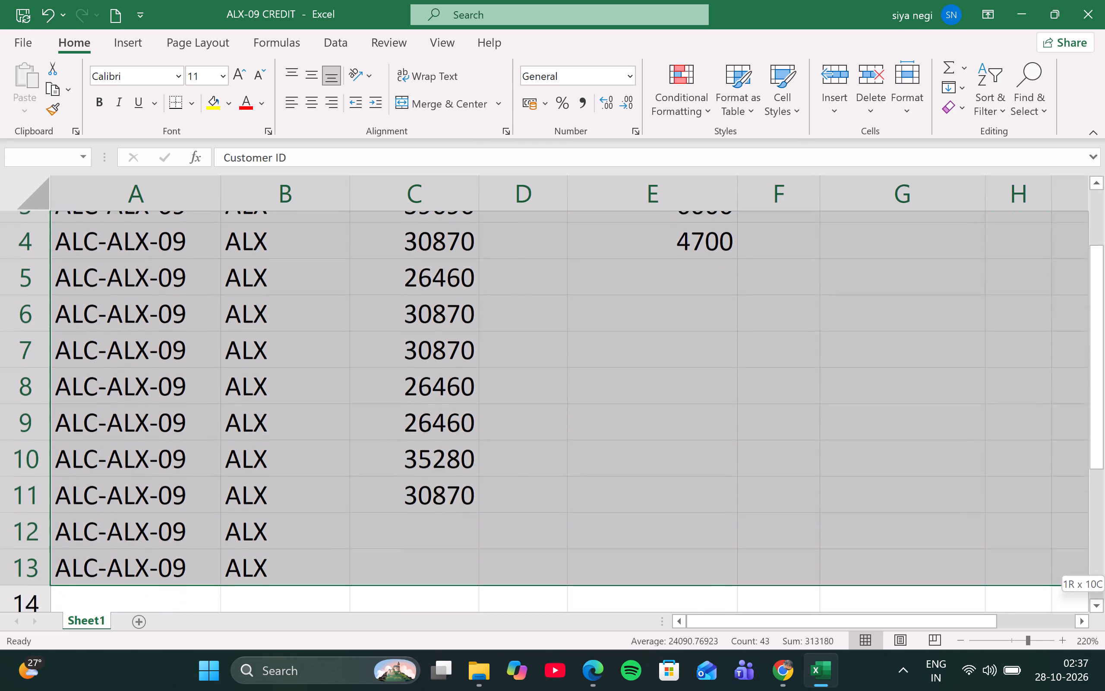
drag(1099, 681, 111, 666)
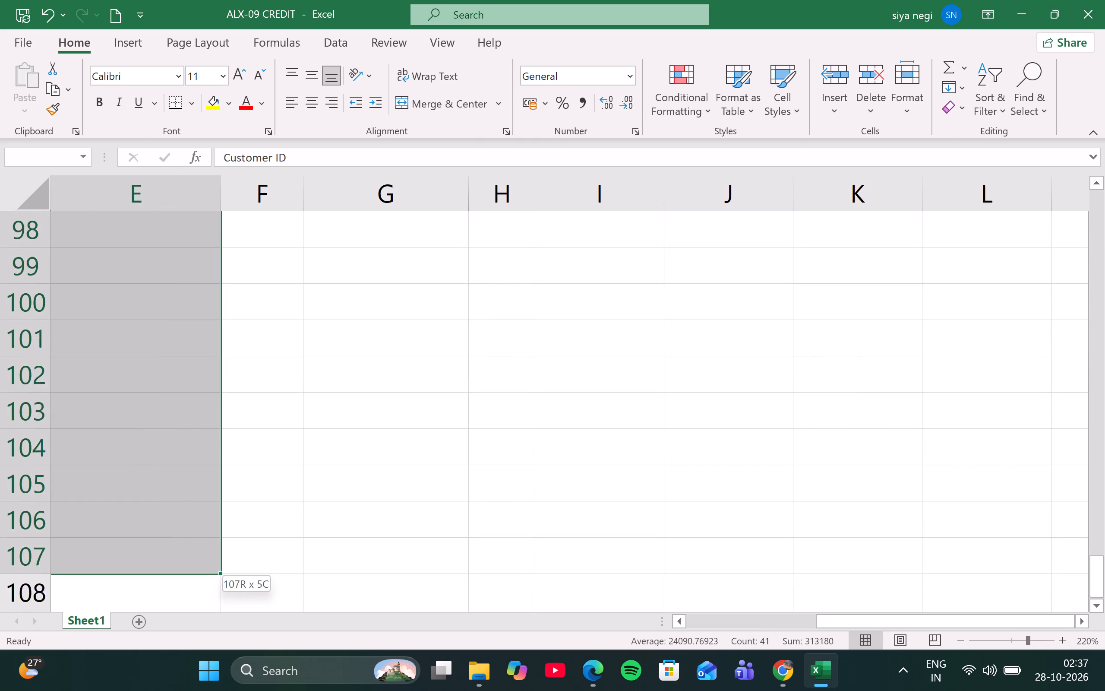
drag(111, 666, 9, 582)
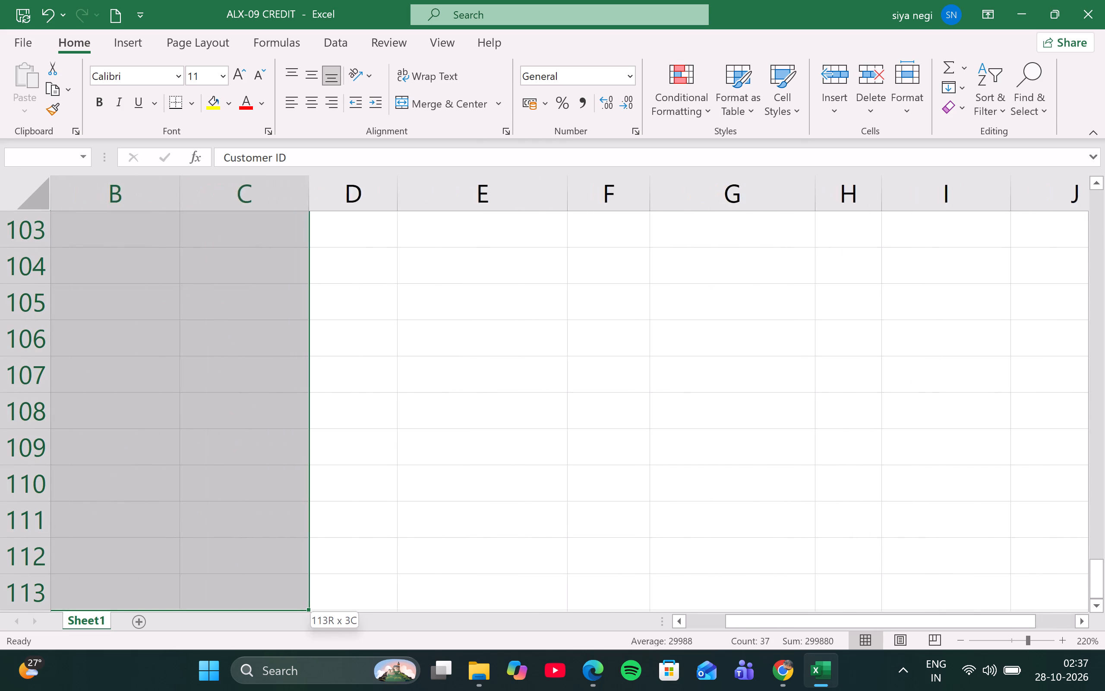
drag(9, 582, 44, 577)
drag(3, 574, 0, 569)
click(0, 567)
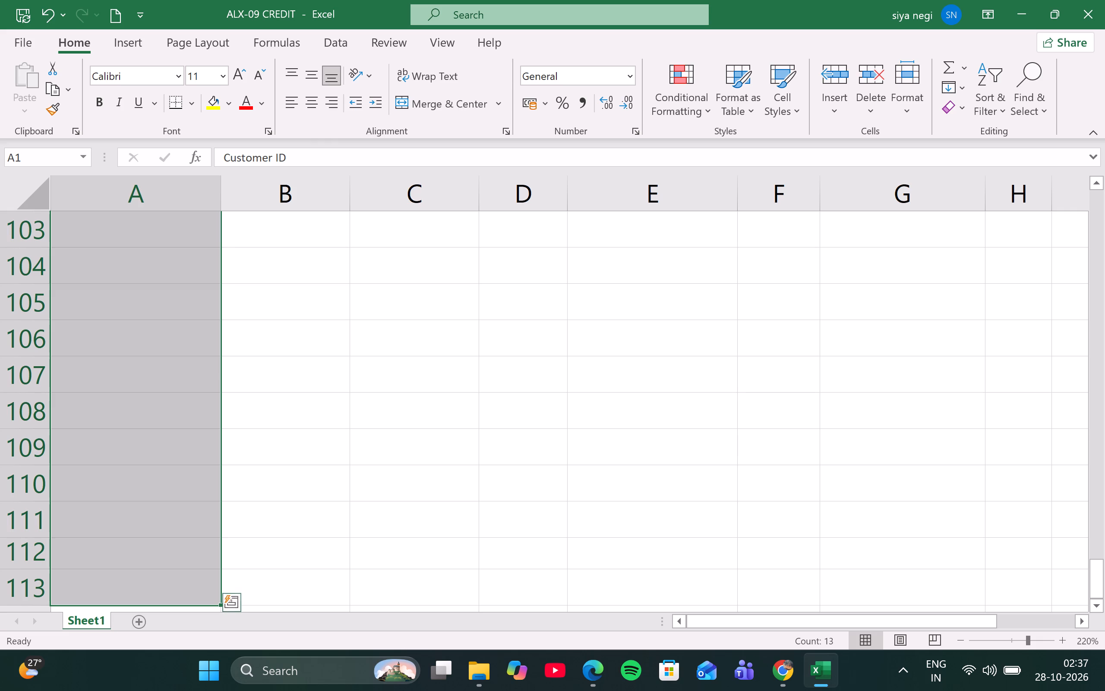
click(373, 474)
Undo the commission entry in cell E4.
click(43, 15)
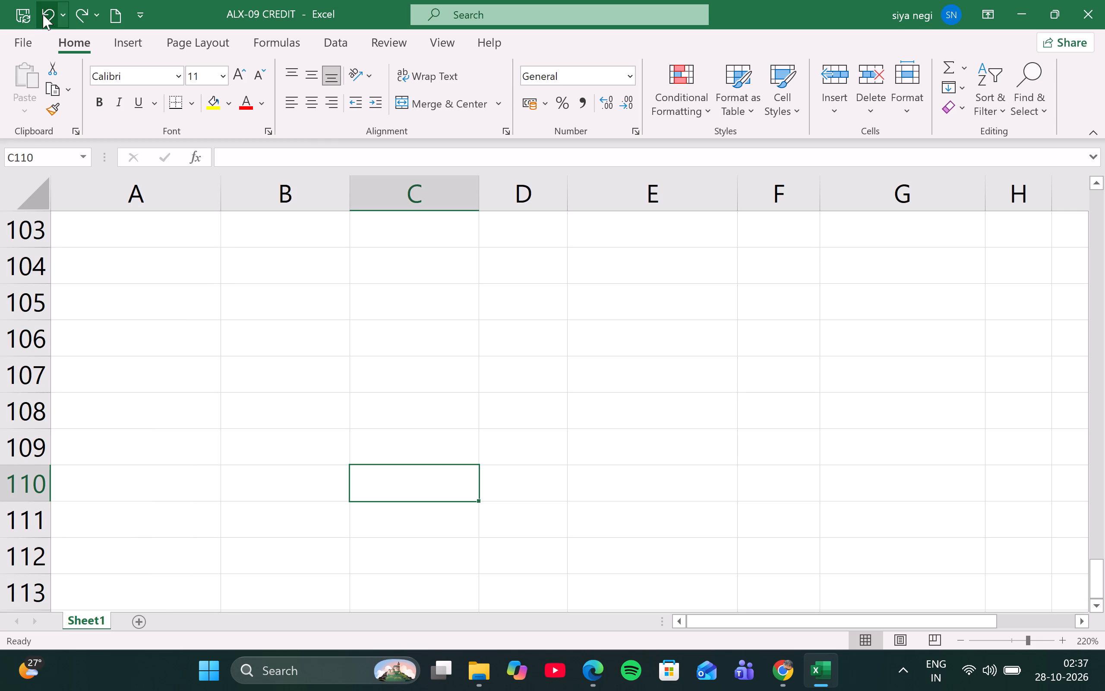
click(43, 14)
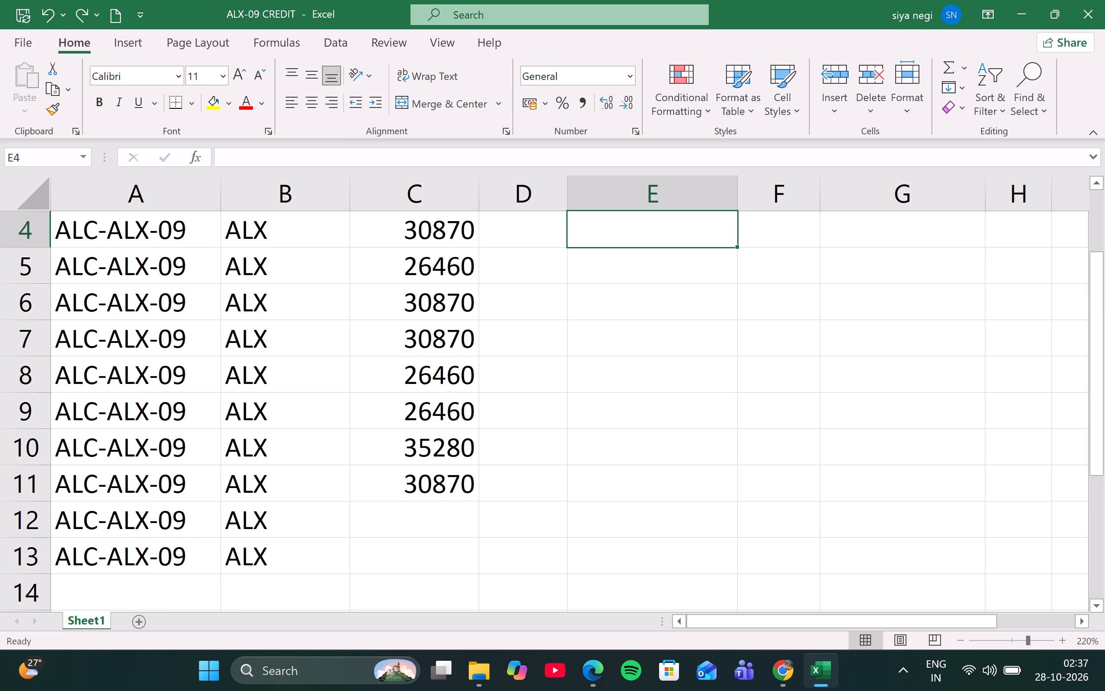
Format the range A1:J11 as a table in the medium style with green header and gray banding, leaving the headers option off.
drag(1098, 372, 1080, 345)
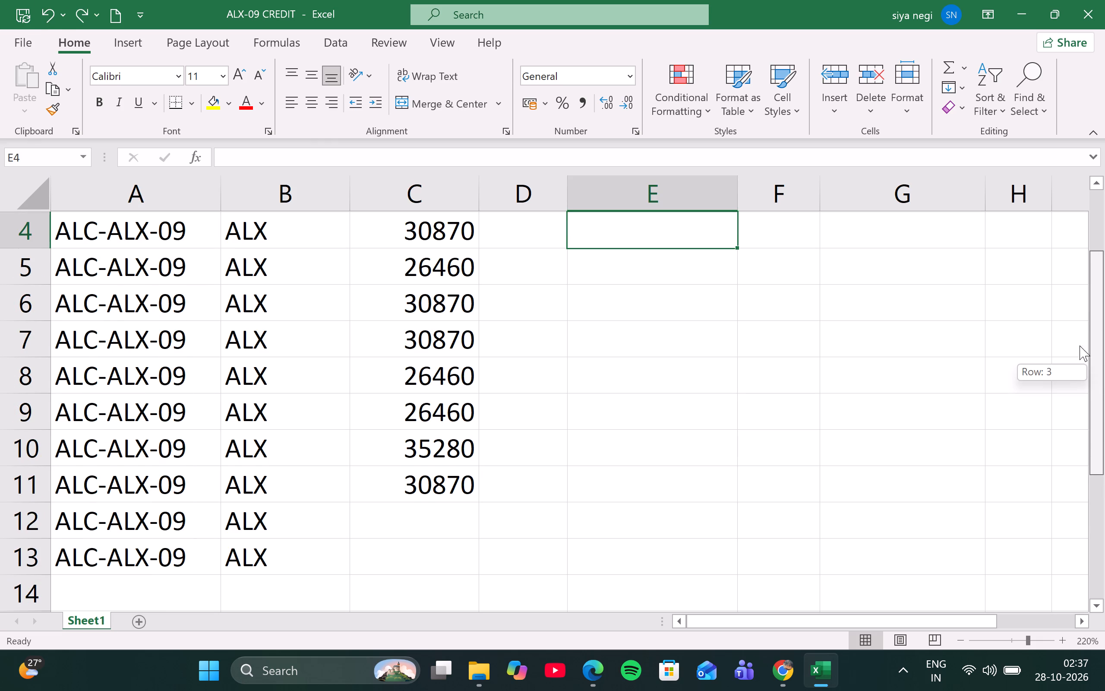
drag(1080, 345, 1048, 277)
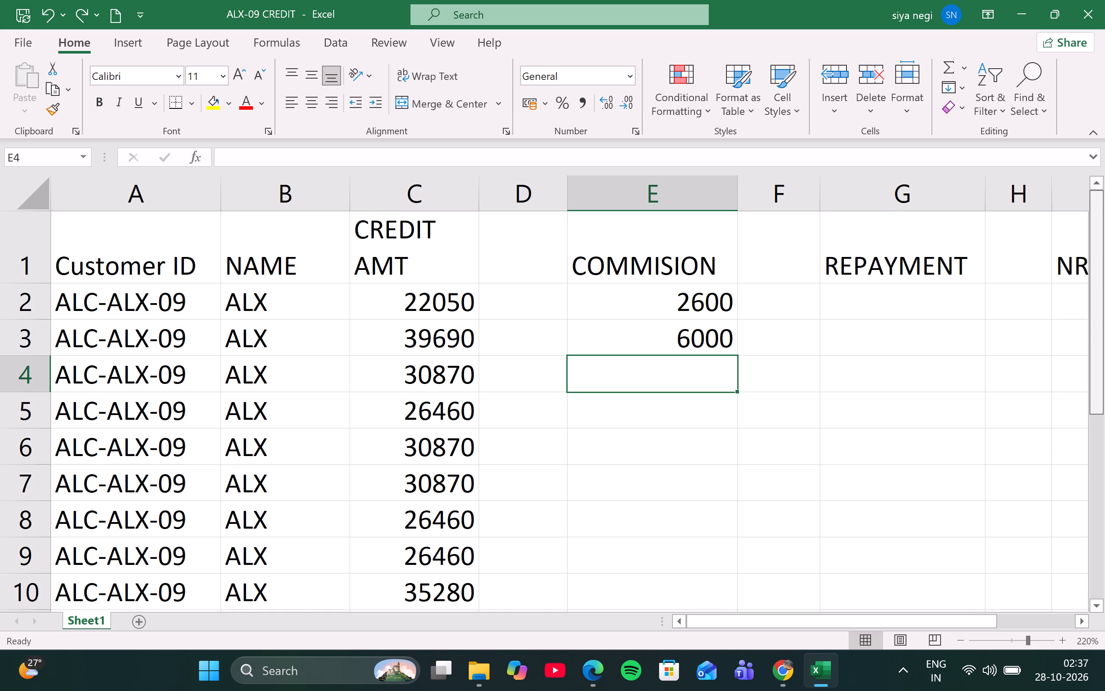
drag(172, 230, 718, 552)
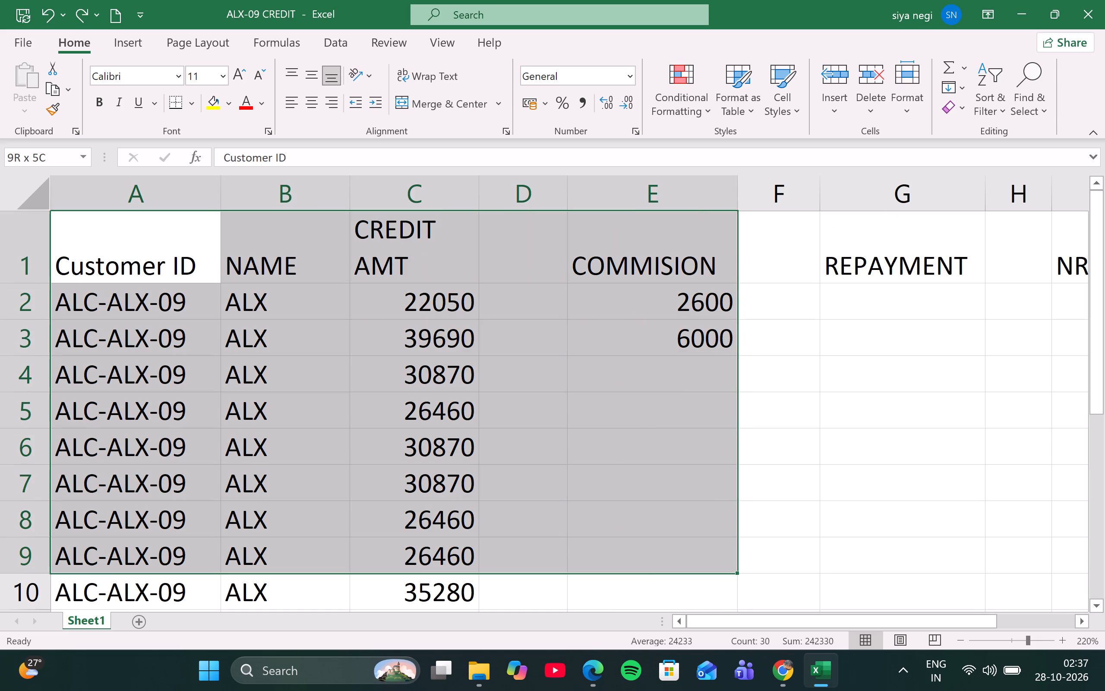
drag(718, 552, 1026, 612)
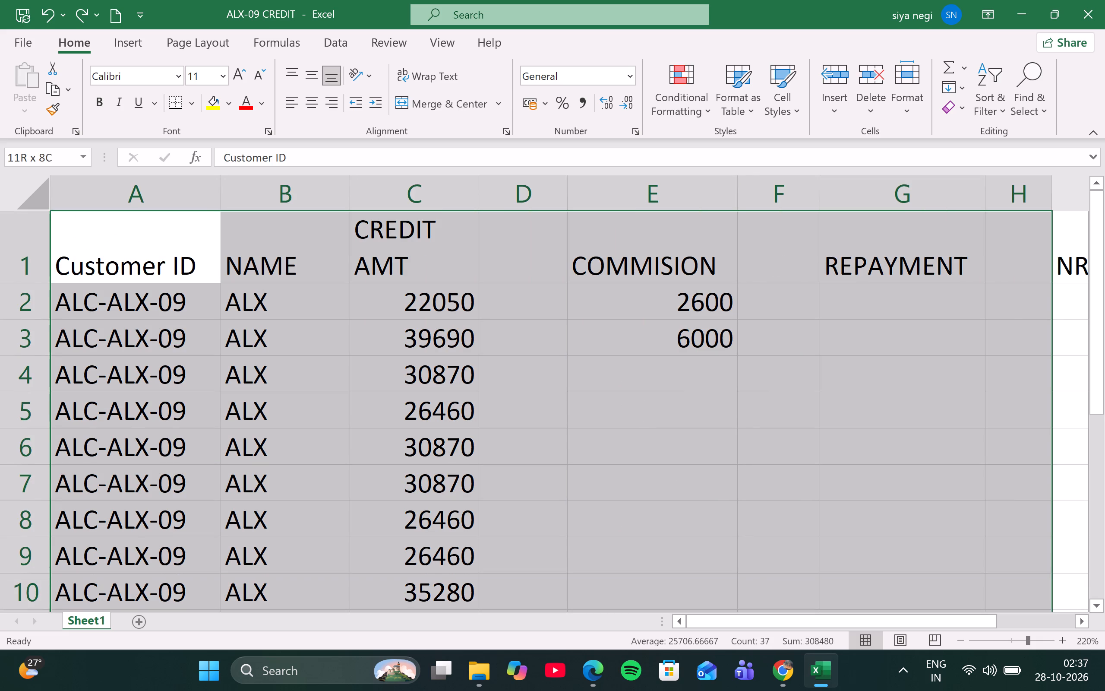
drag(1026, 612, 757, 537)
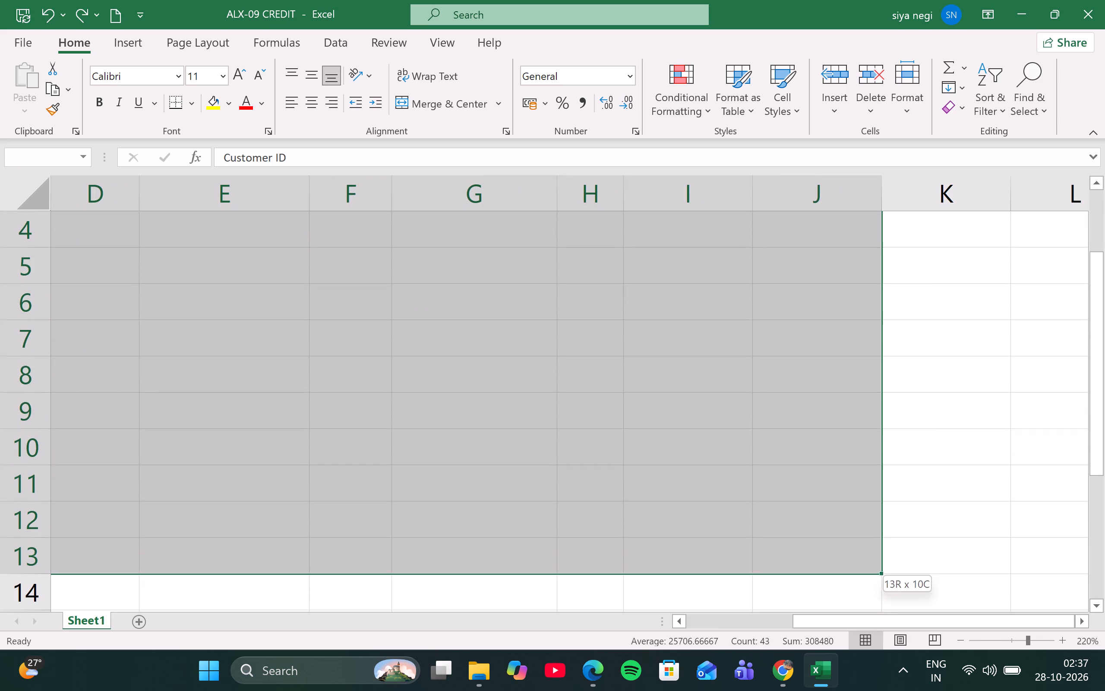
drag(757, 537, 767, 448)
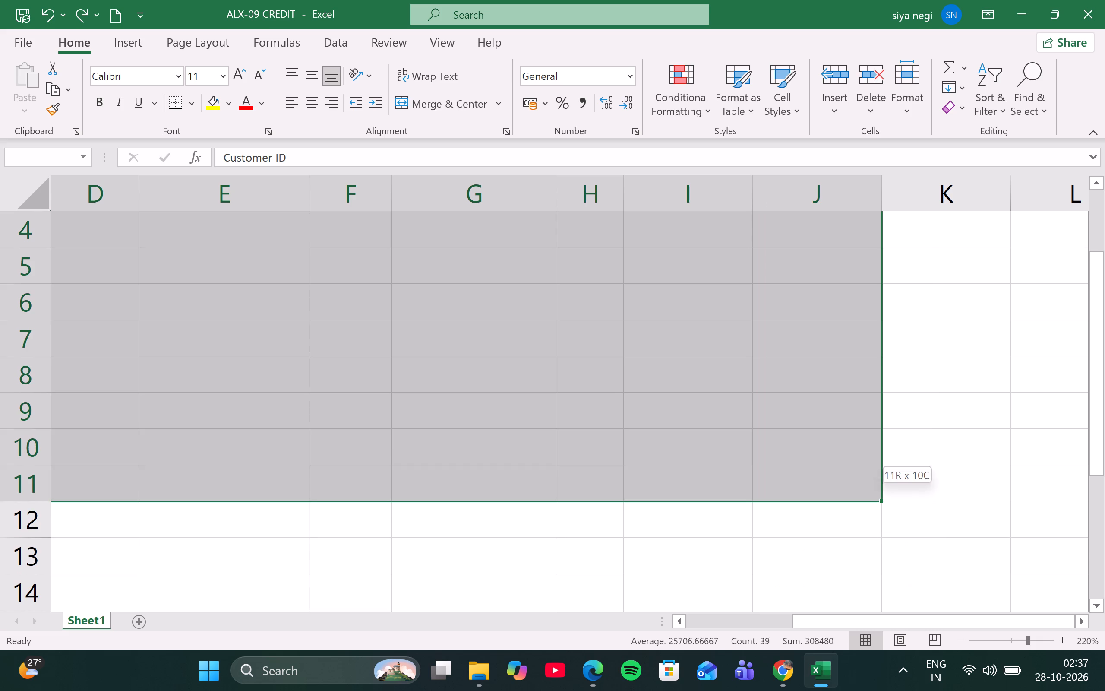
drag(767, 448, 762, 183)
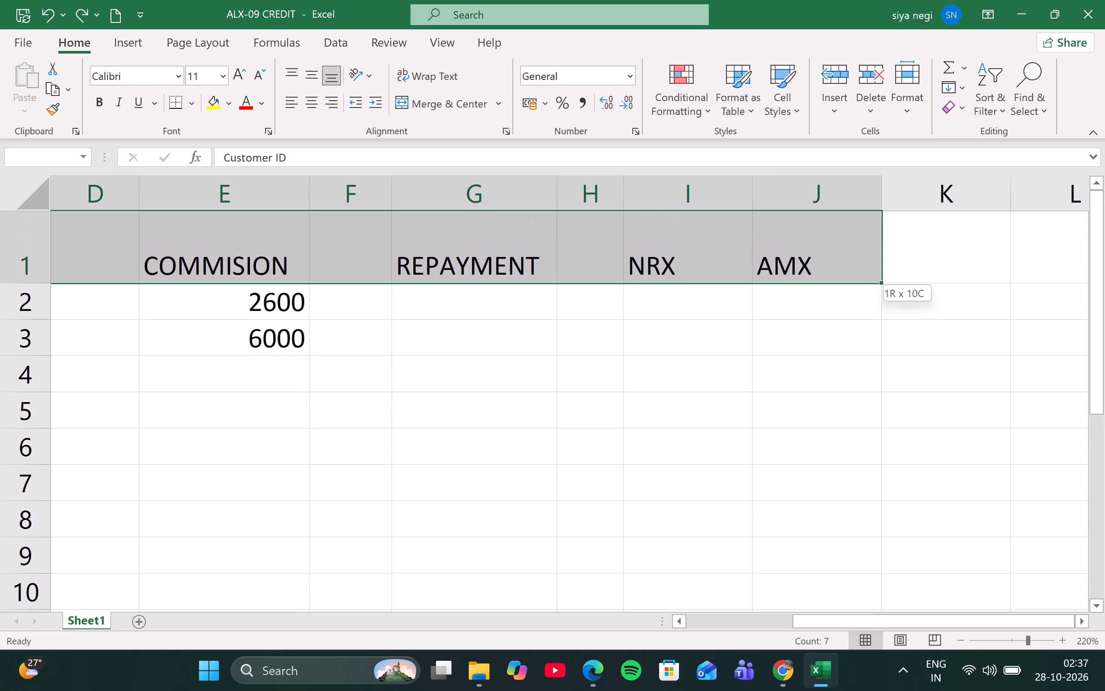
drag(762, 183, 841, 589)
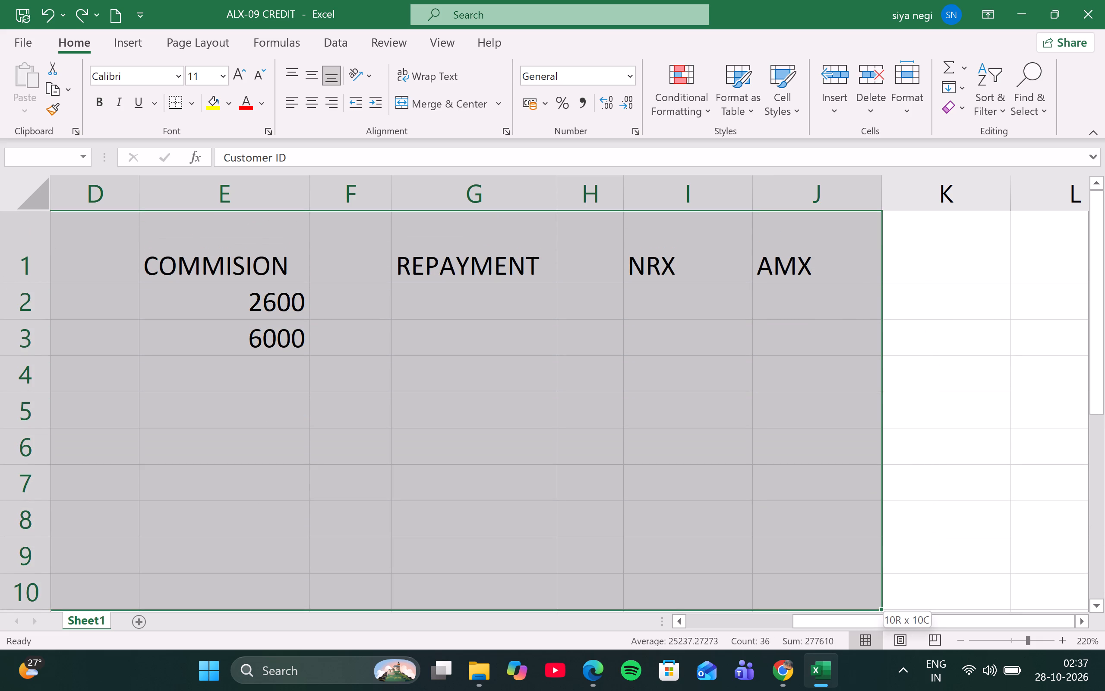
drag(841, 589, 849, 610)
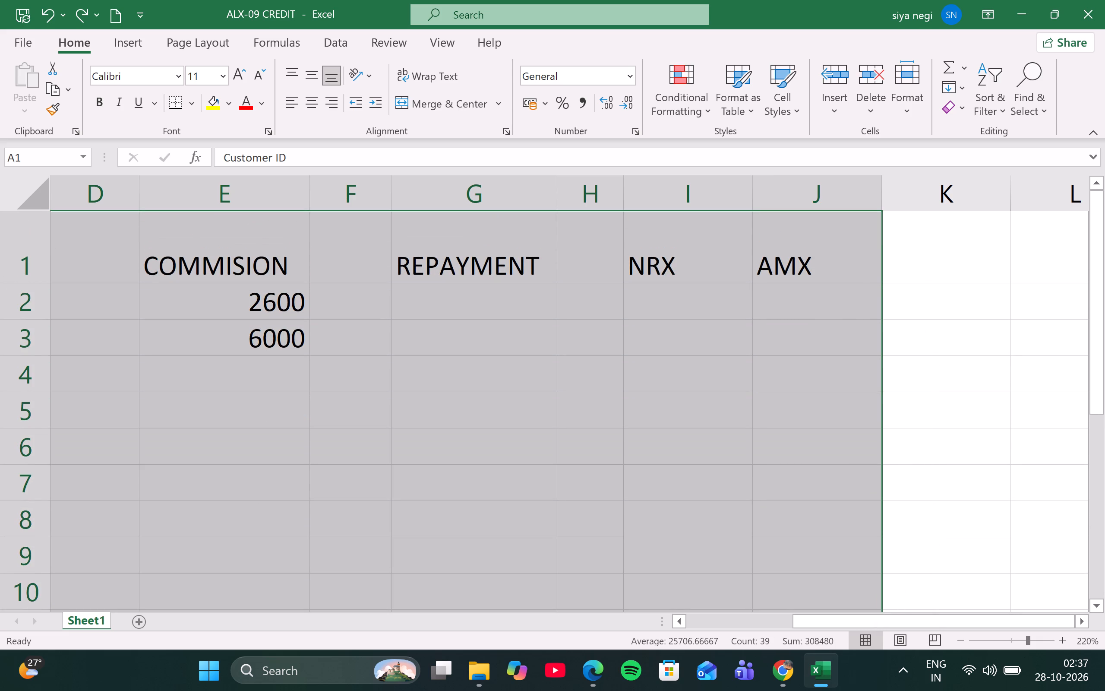
click(736, 79)
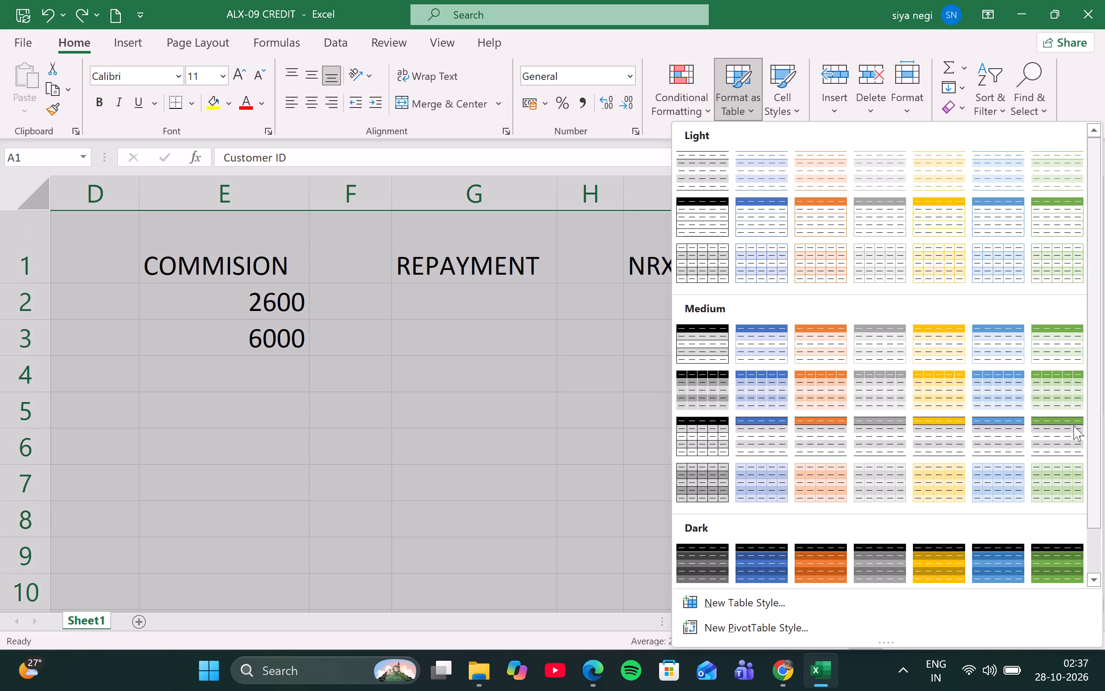
click(1060, 425)
click(1060, 441)
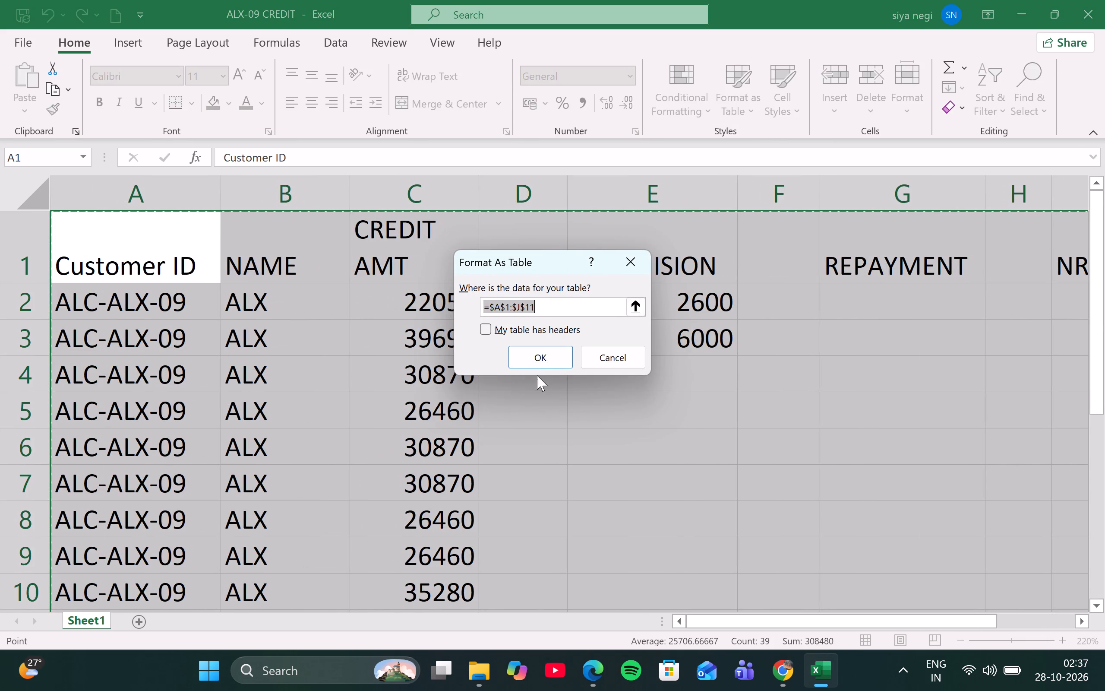
click(542, 359)
click(545, 399)
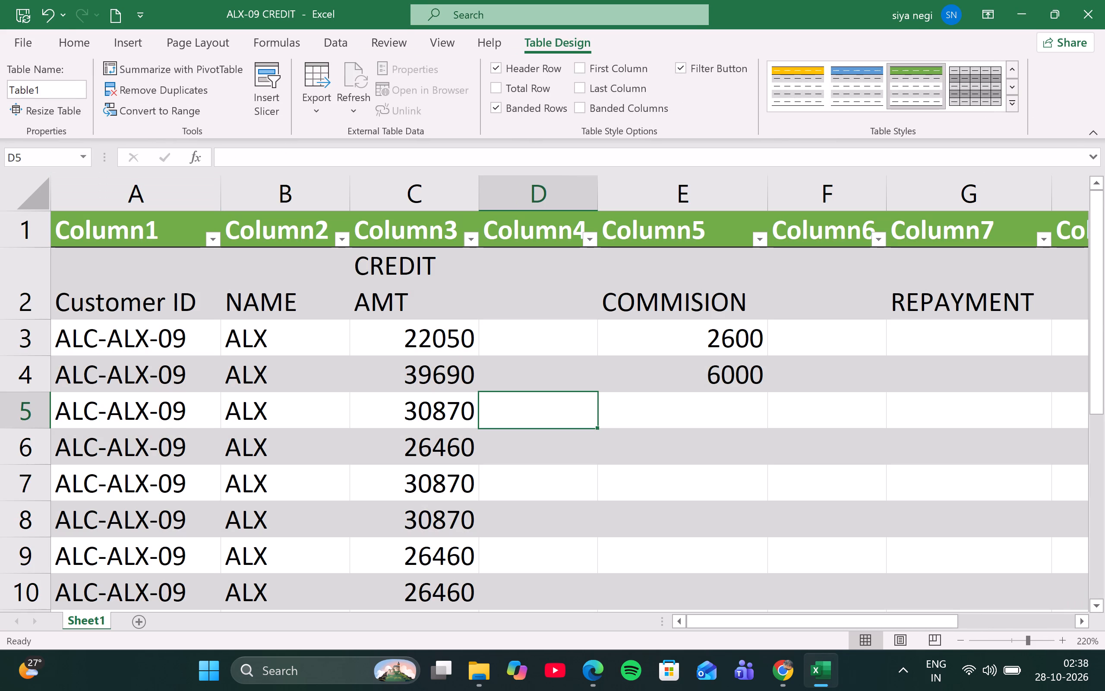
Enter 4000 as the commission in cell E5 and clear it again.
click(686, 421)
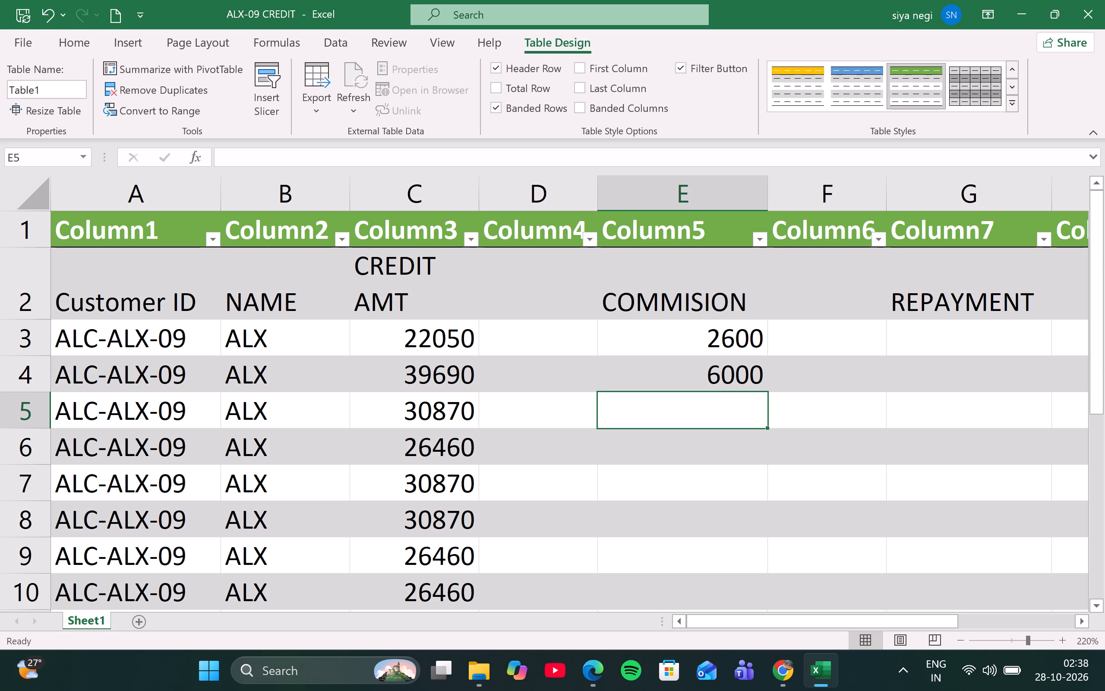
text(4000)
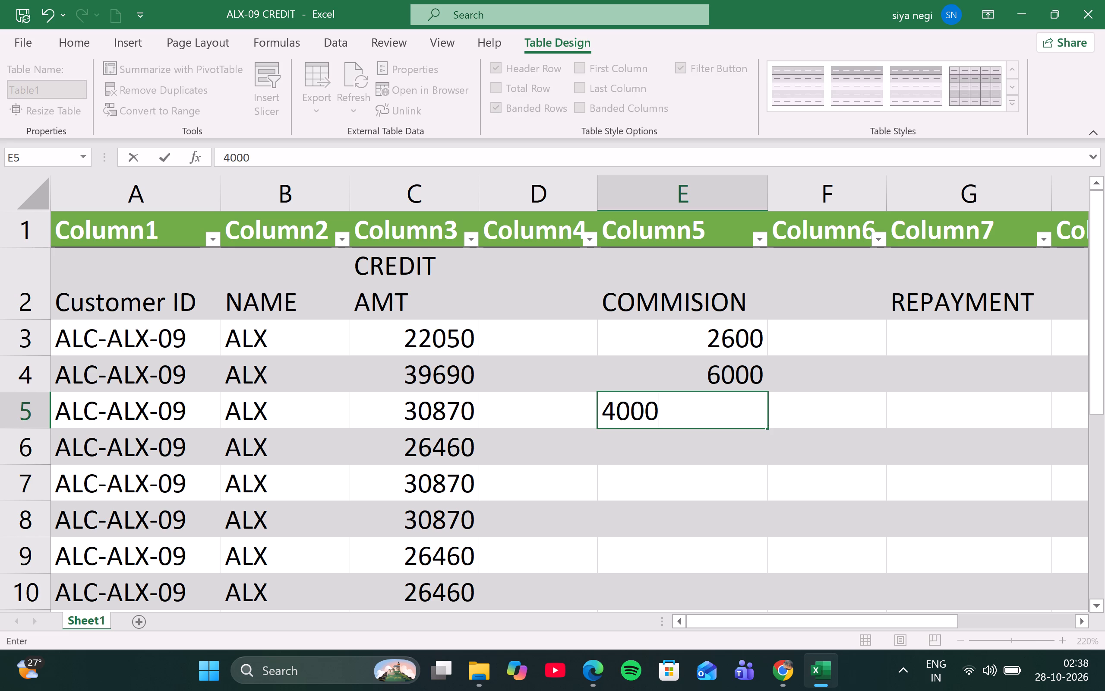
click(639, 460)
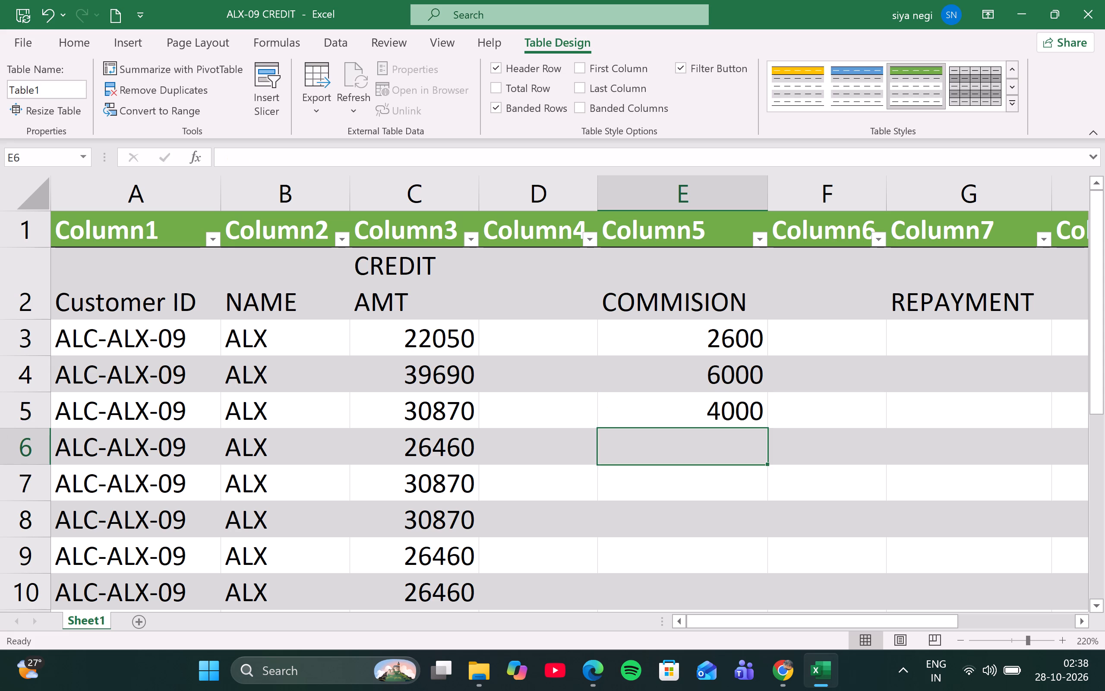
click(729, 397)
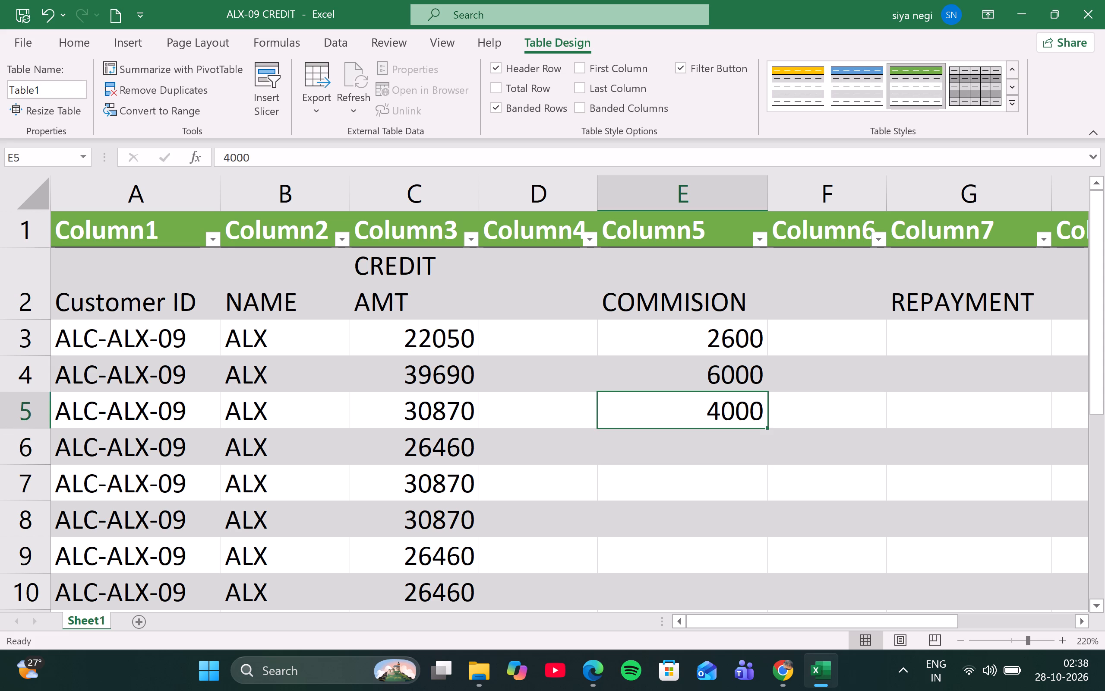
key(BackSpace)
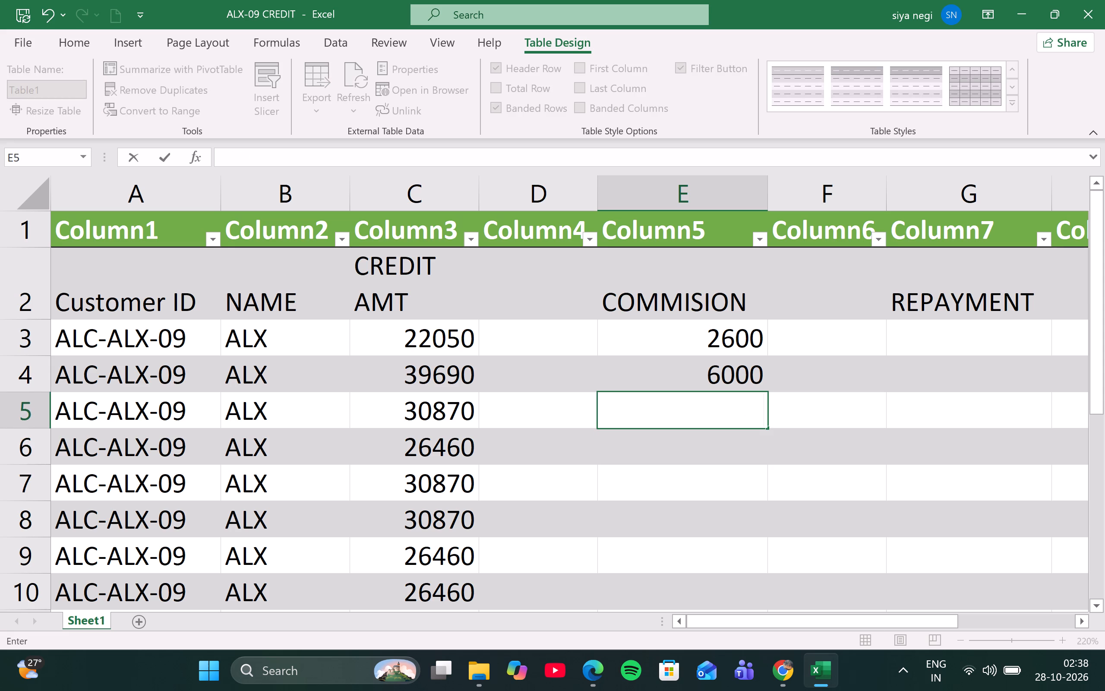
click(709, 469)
Enter the commission amounts 4700 in cell E5 and 4000 in cell E6.
click(736, 408)
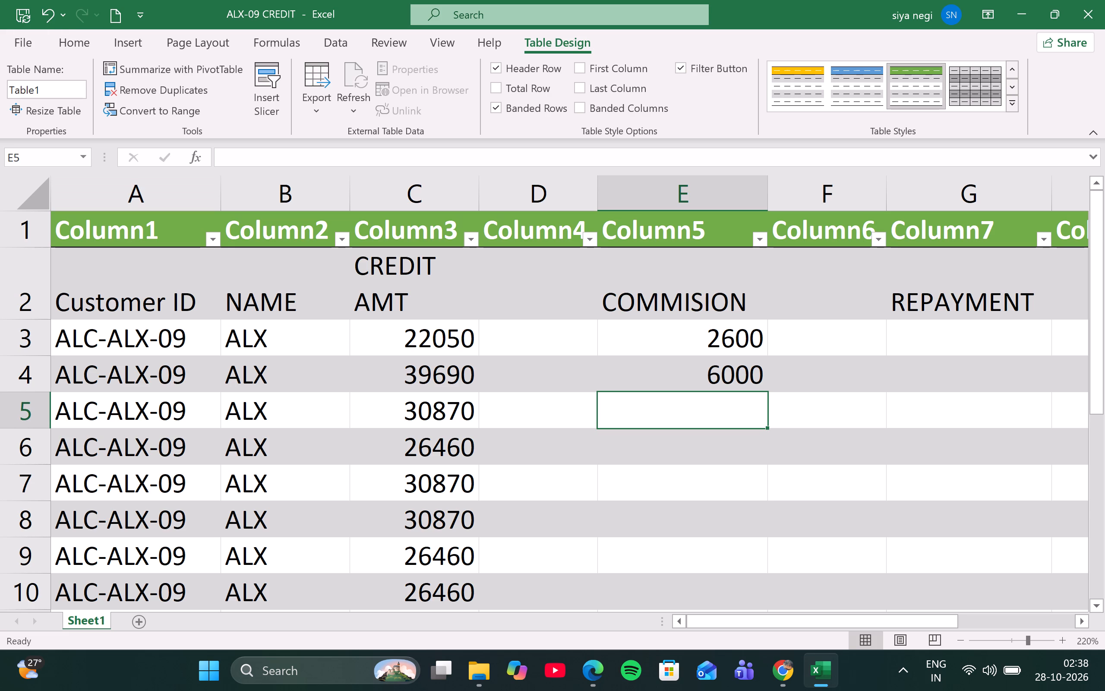
text(4700)
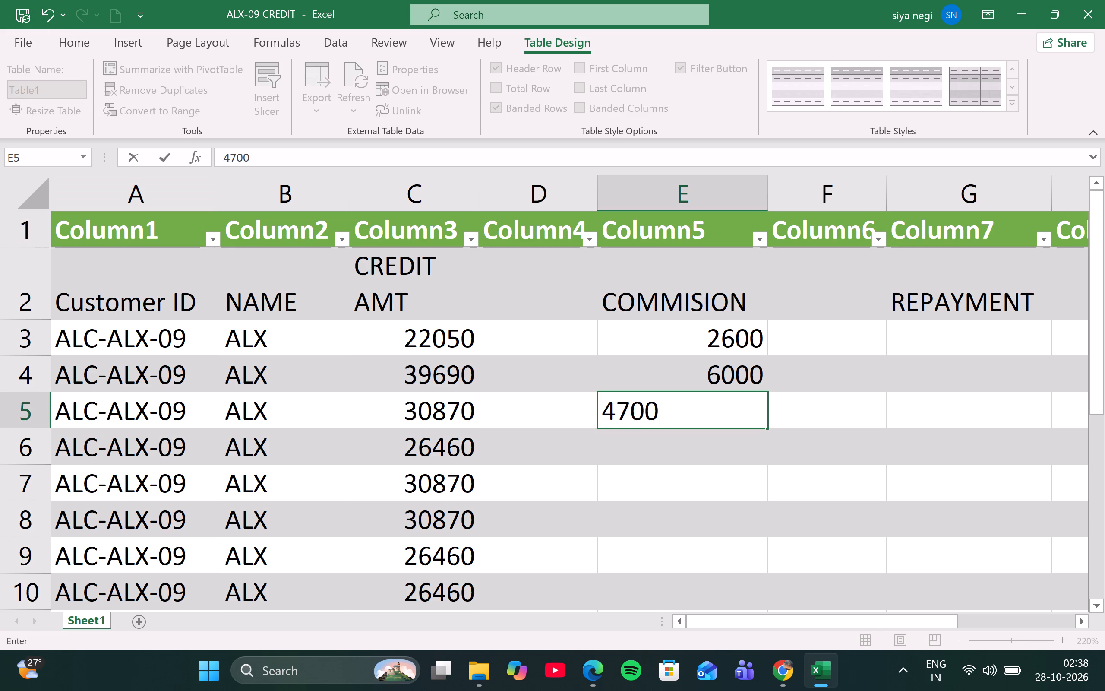
key(Down)
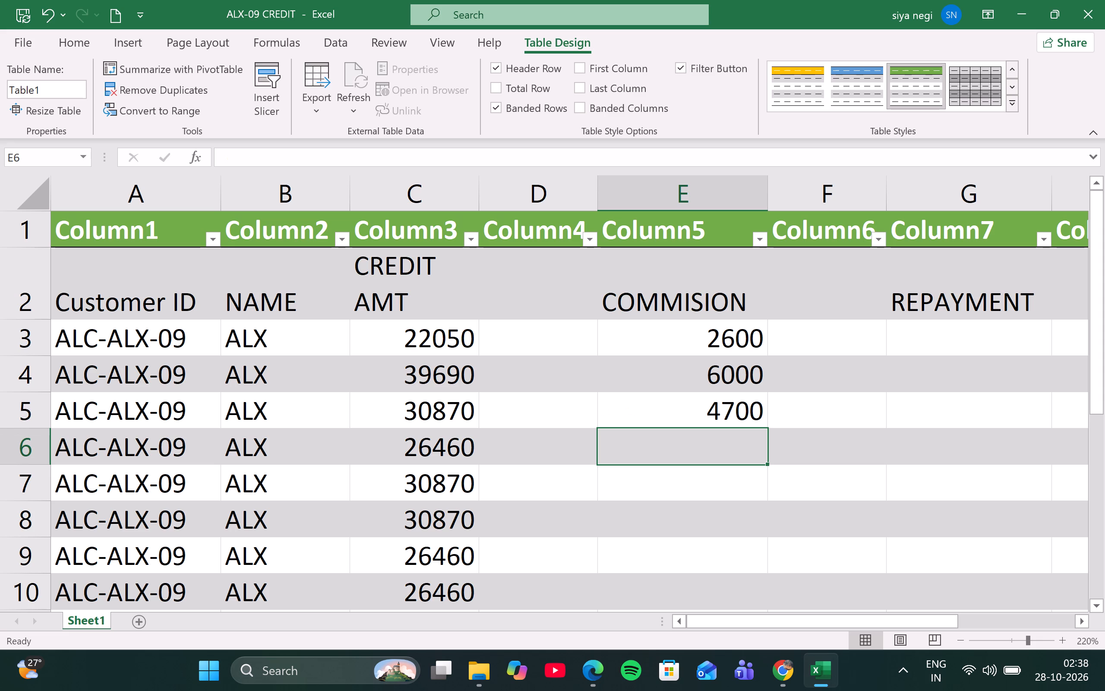
text(4000)
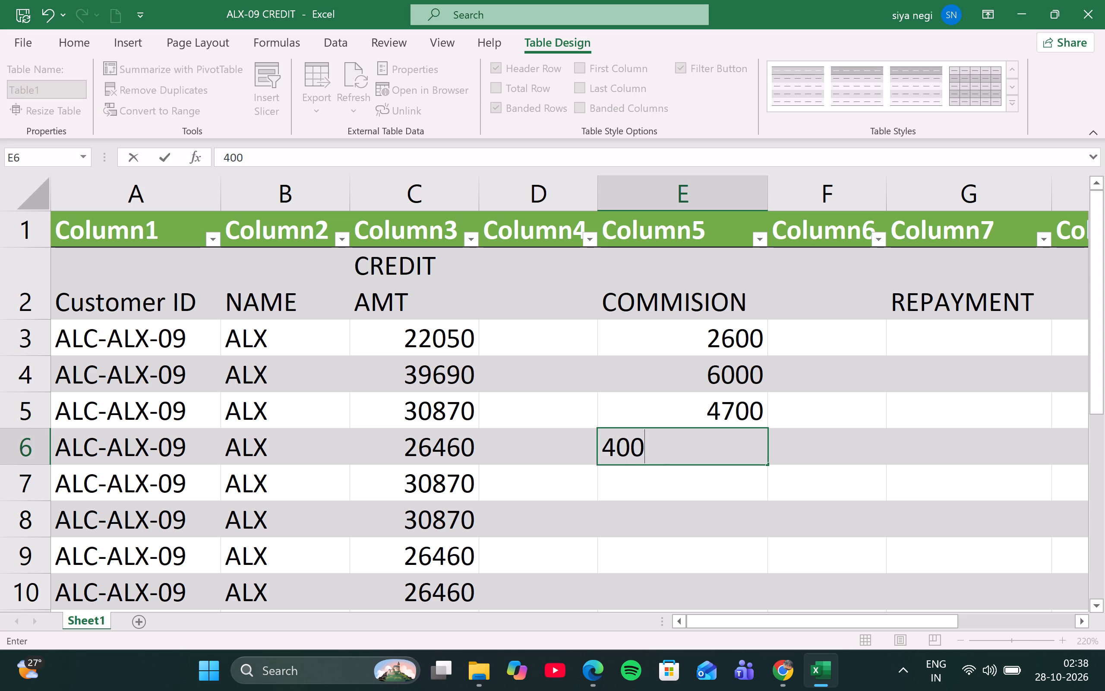
click(627, 492)
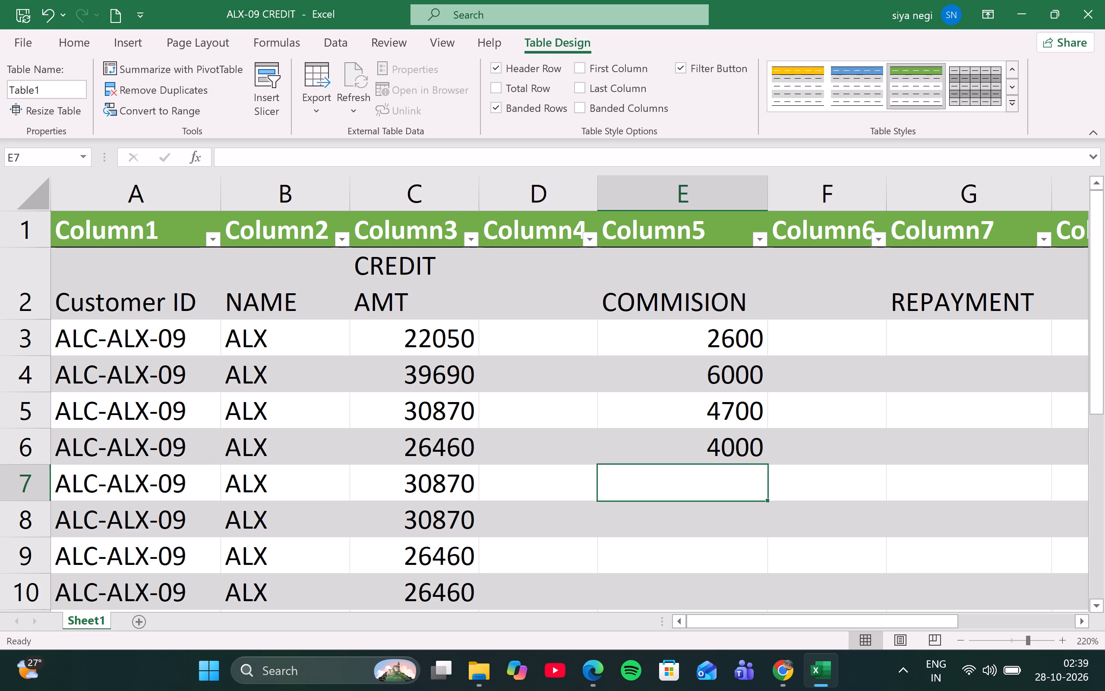
Enter 4700 as the commission in both cells E7 and E8.
scroll(619, 498, down, 1)
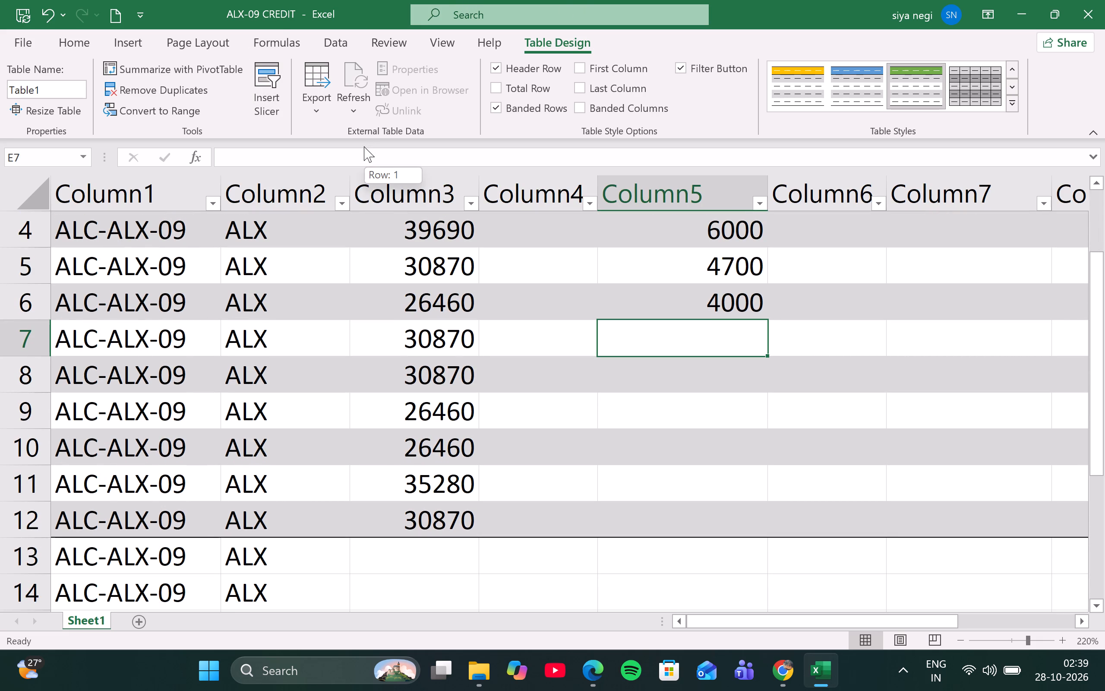
click(609, 428)
click(645, 523)
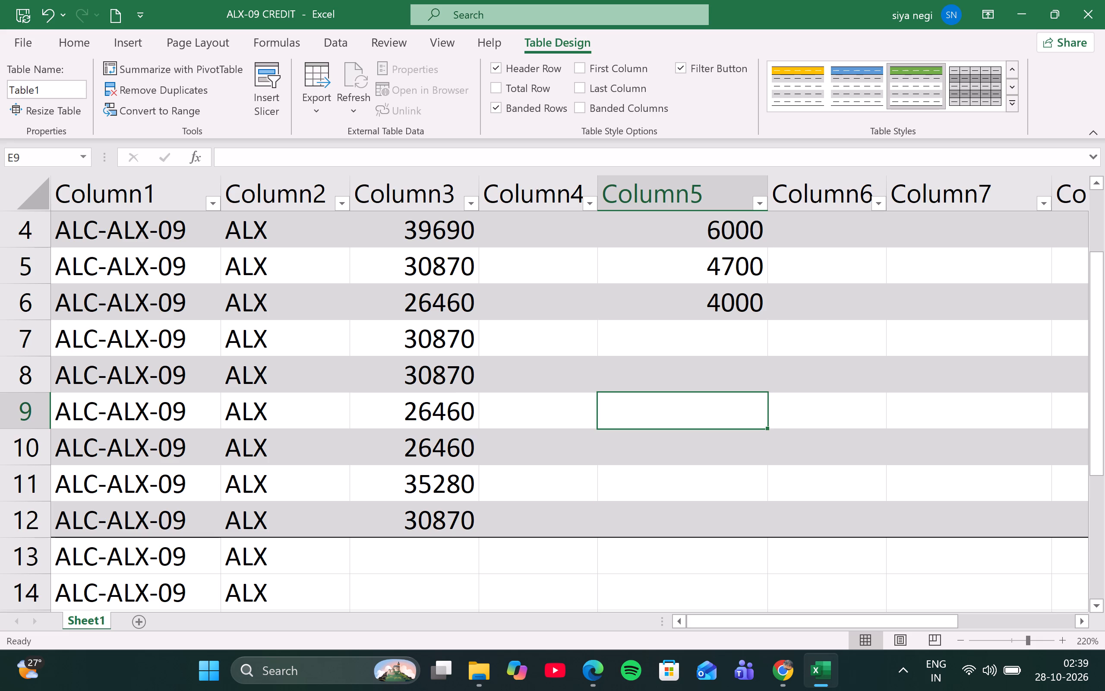
click(932, 89)
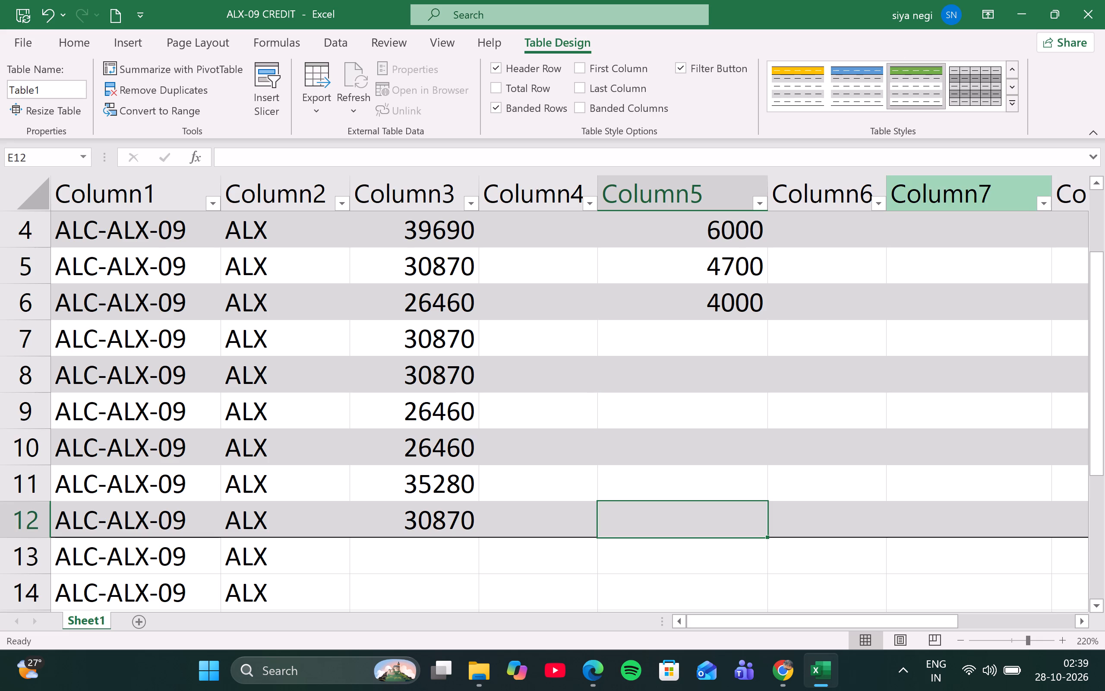
click(752, 343)
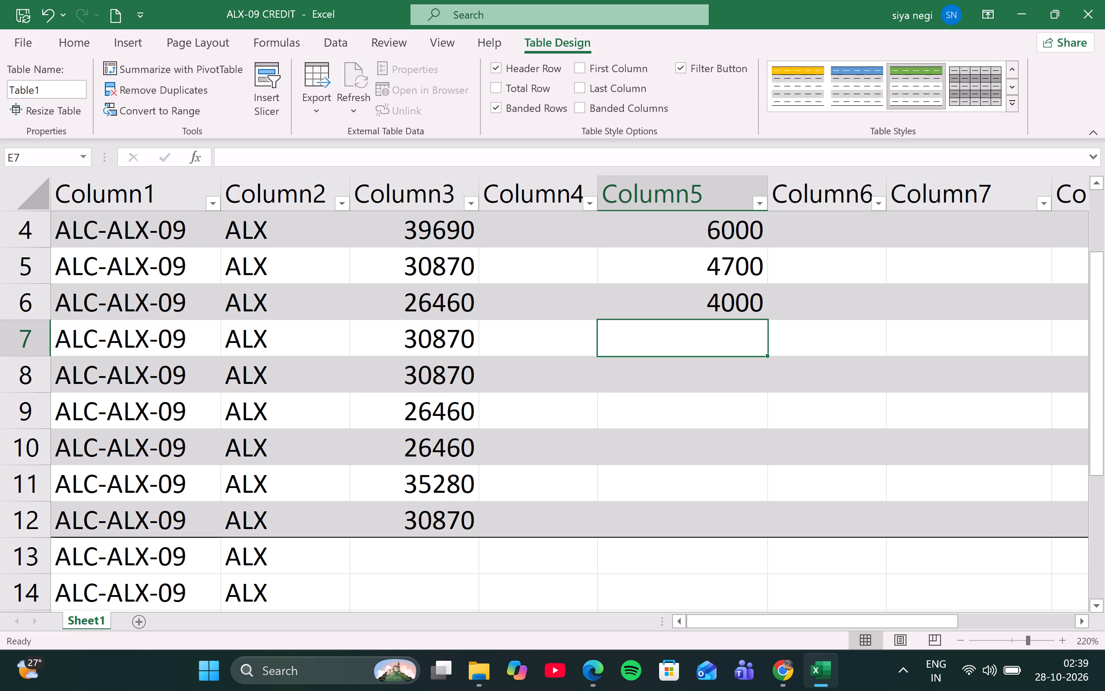
click(960, 636)
triple_click(960, 636)
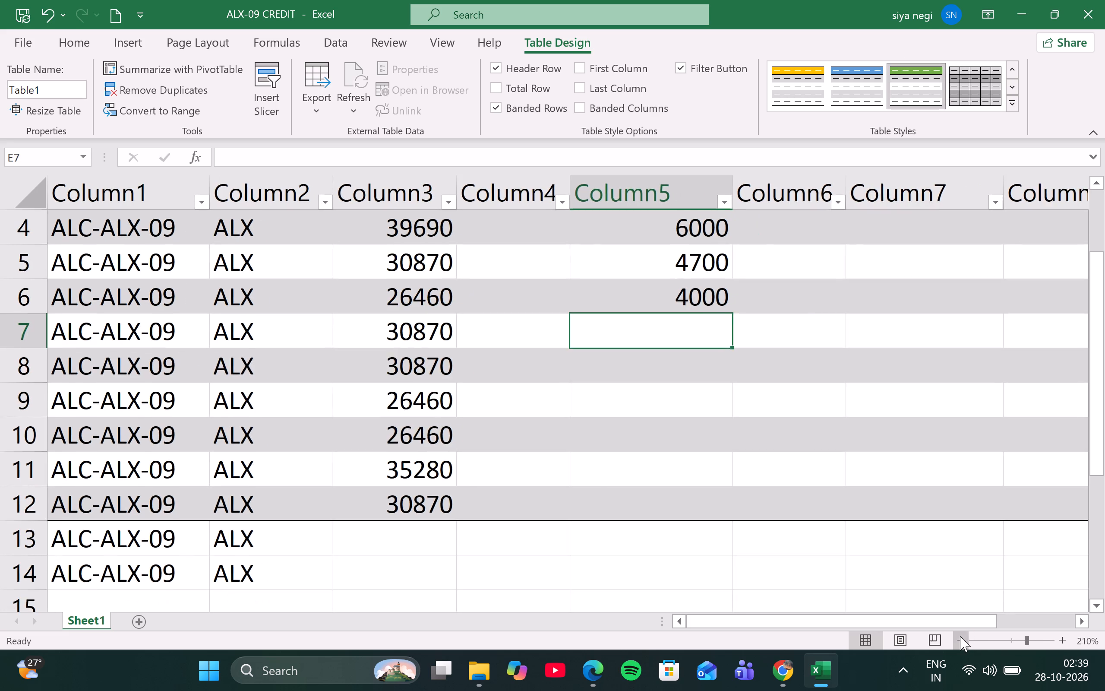
click(960, 636)
triple_click(960, 636)
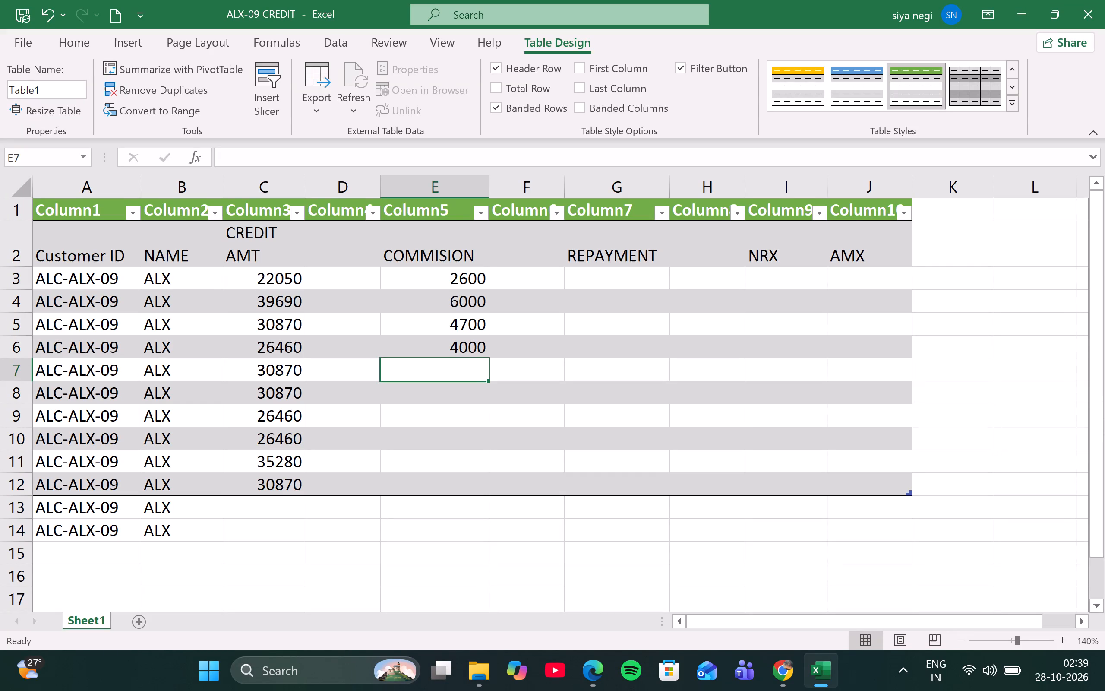
text(4700)
key(Down)
text(4700)
key(Down)
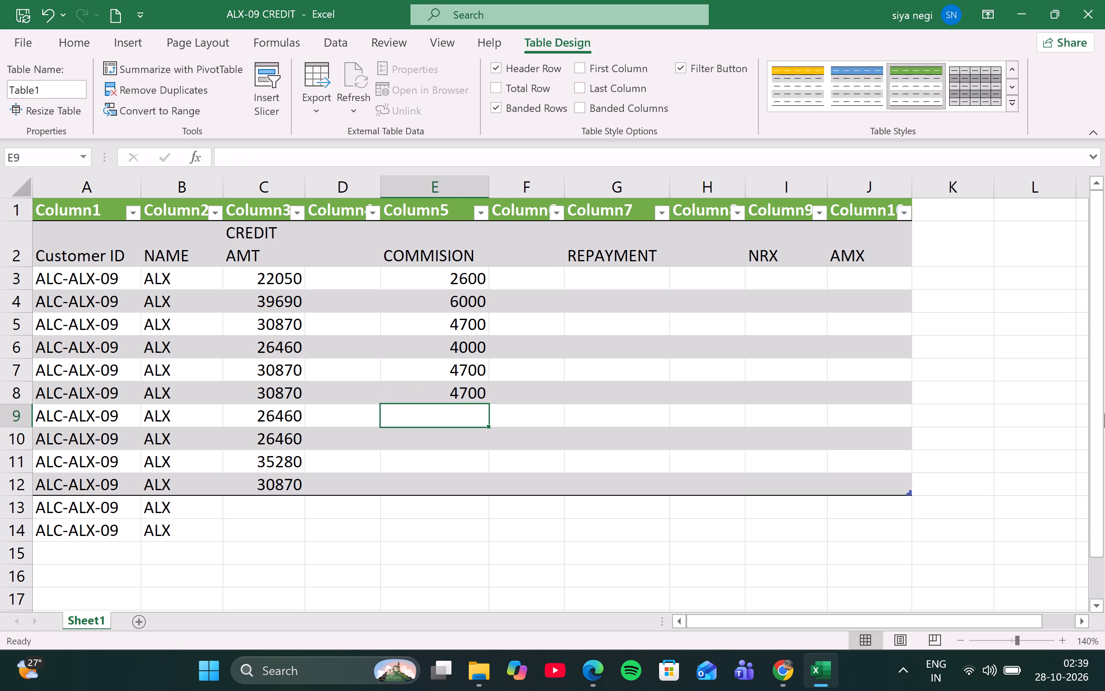
Format the range A13:J24 below the existing table as a second table in the same green-header medium style, with the headers option off.
drag(46, 514, 48, 514)
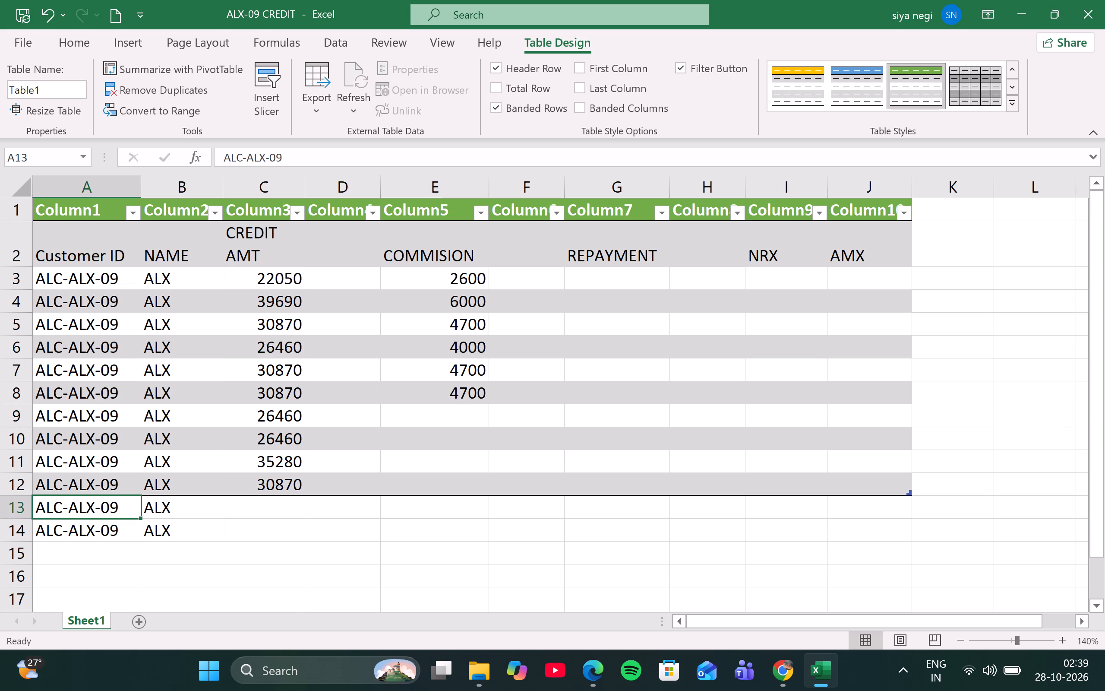
drag(48, 514, 839, 551)
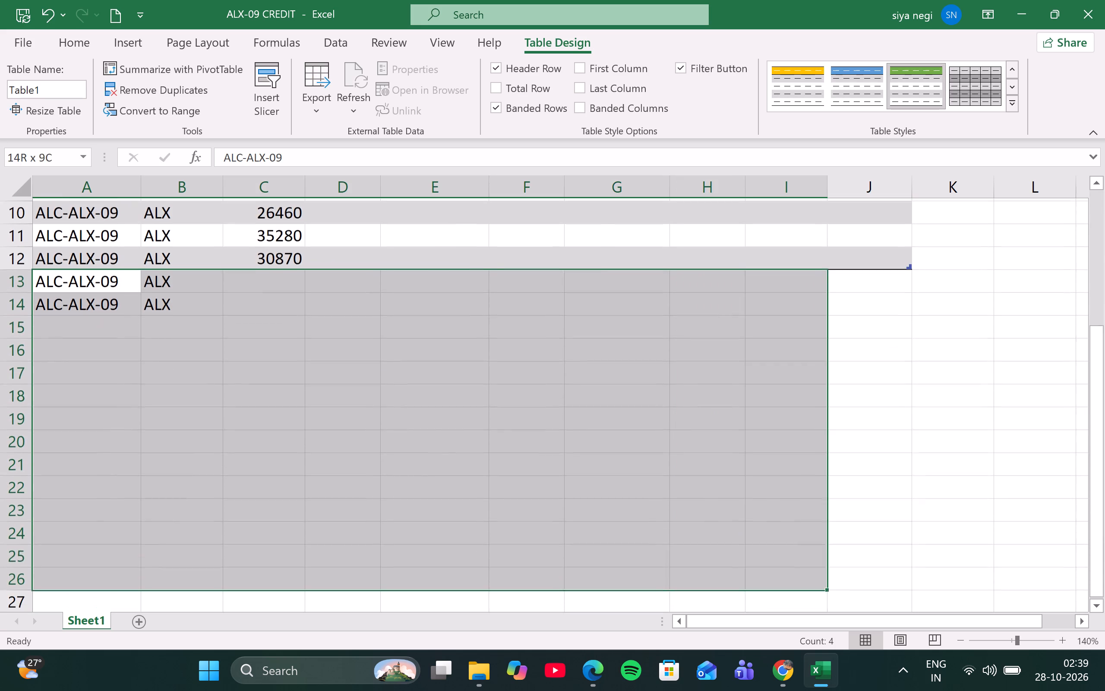
drag(839, 551, 878, 520)
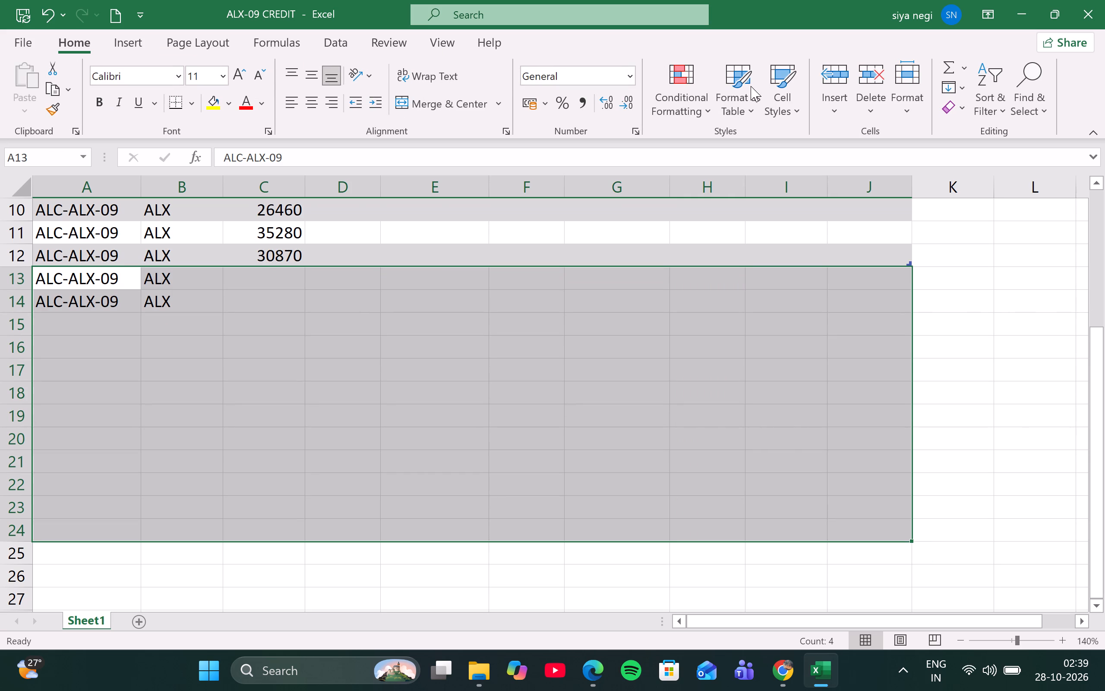
click(751, 85)
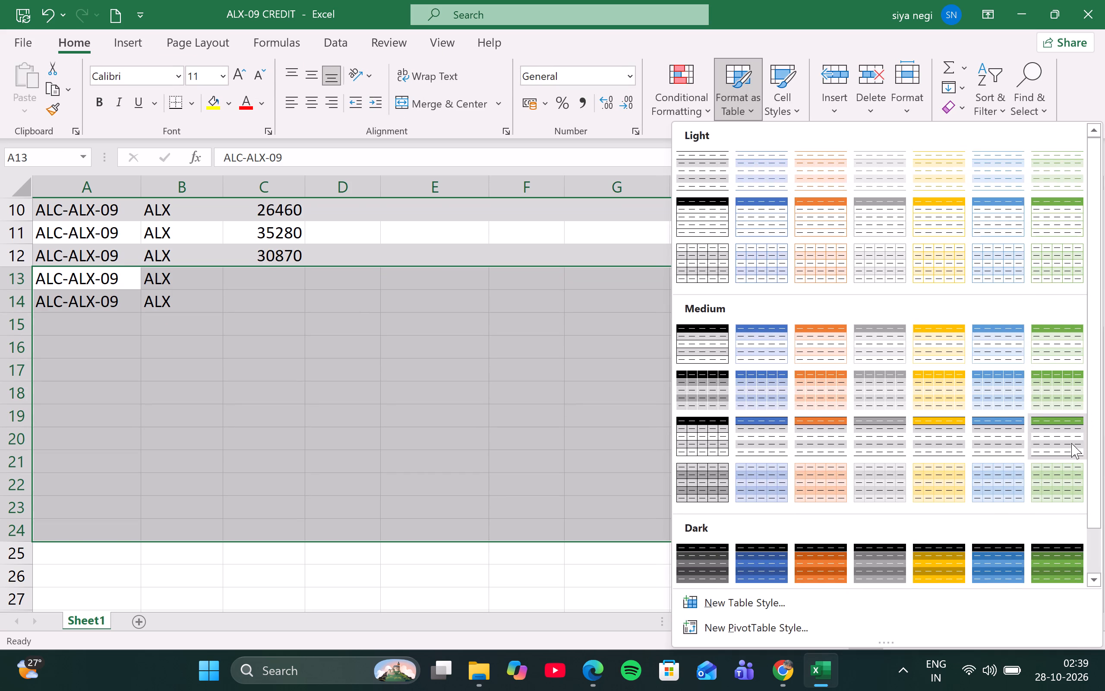
click(1071, 443)
click(538, 356)
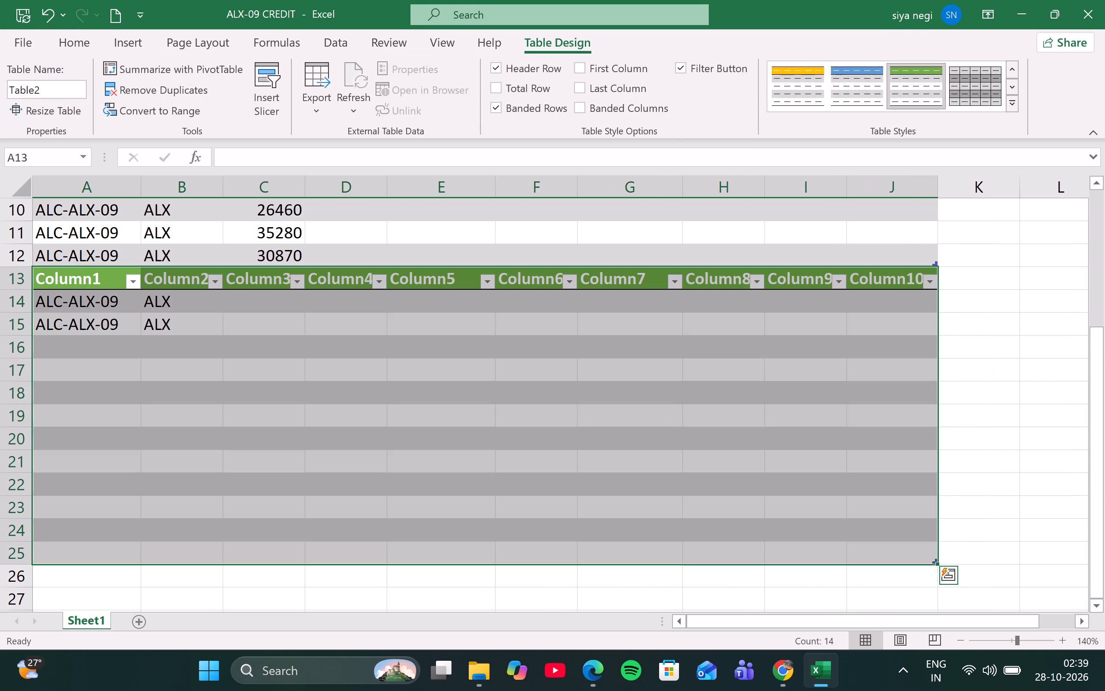
Undo the clearing of the Column1 header in A13 and the creation of the second table below row 12.
key(BackSpace)
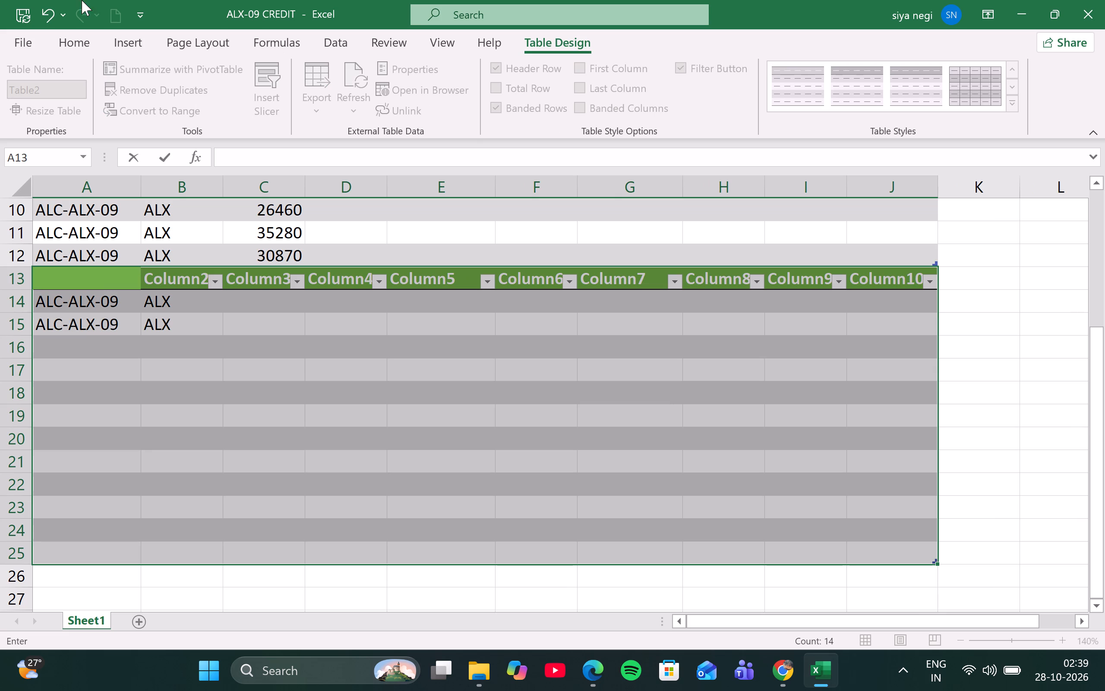
triple_click(50, 12)
triple_click(50, 12)
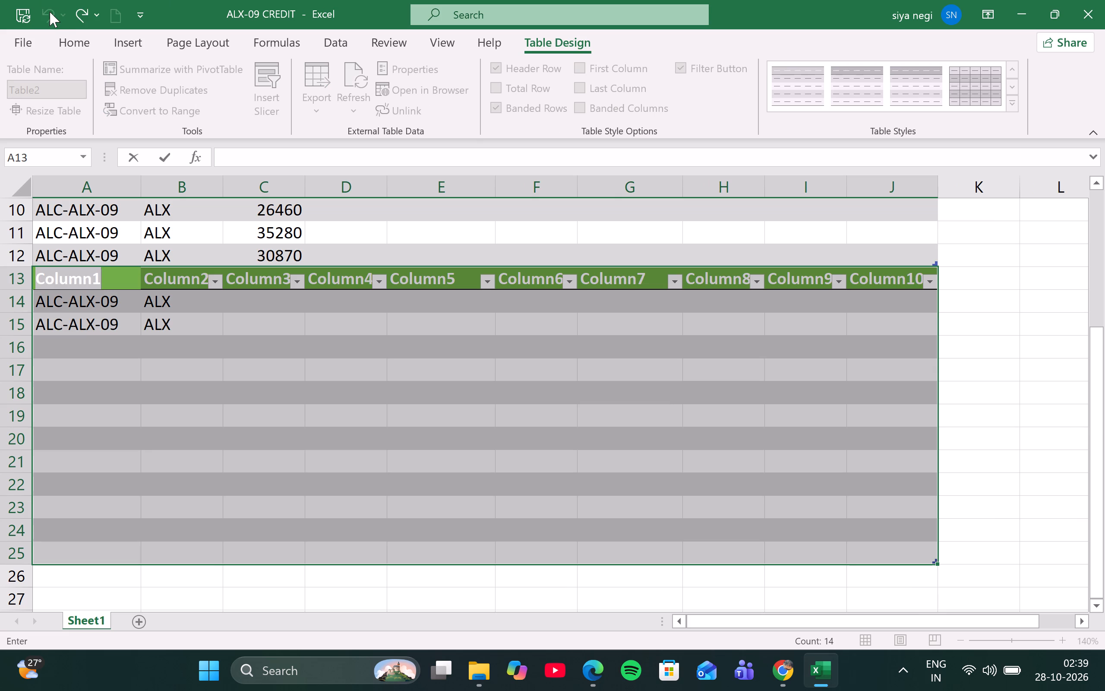
triple_click(50, 12)
double_click(50, 12)
click(1019, 337)
click(46, 13)
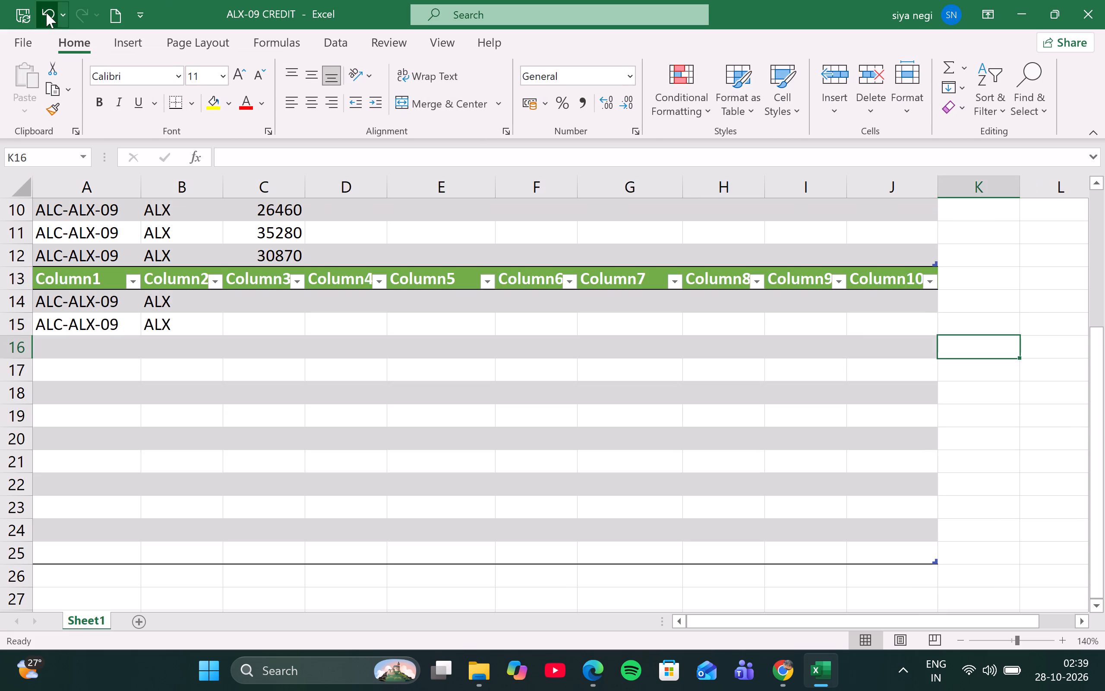
click(46, 13)
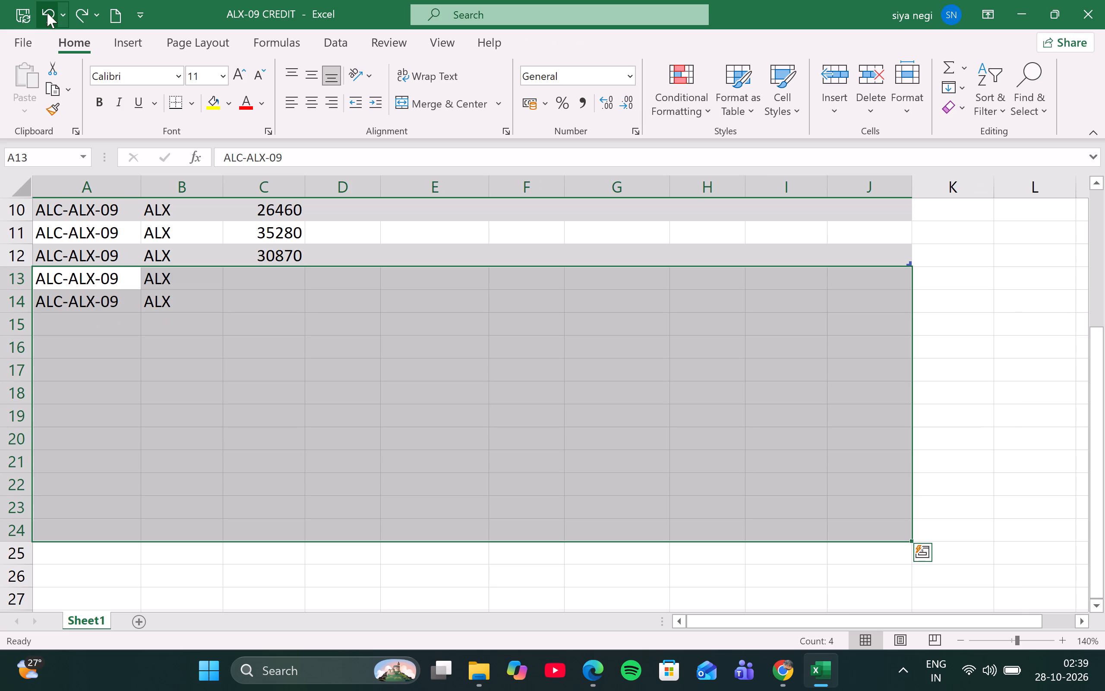
click(969, 304)
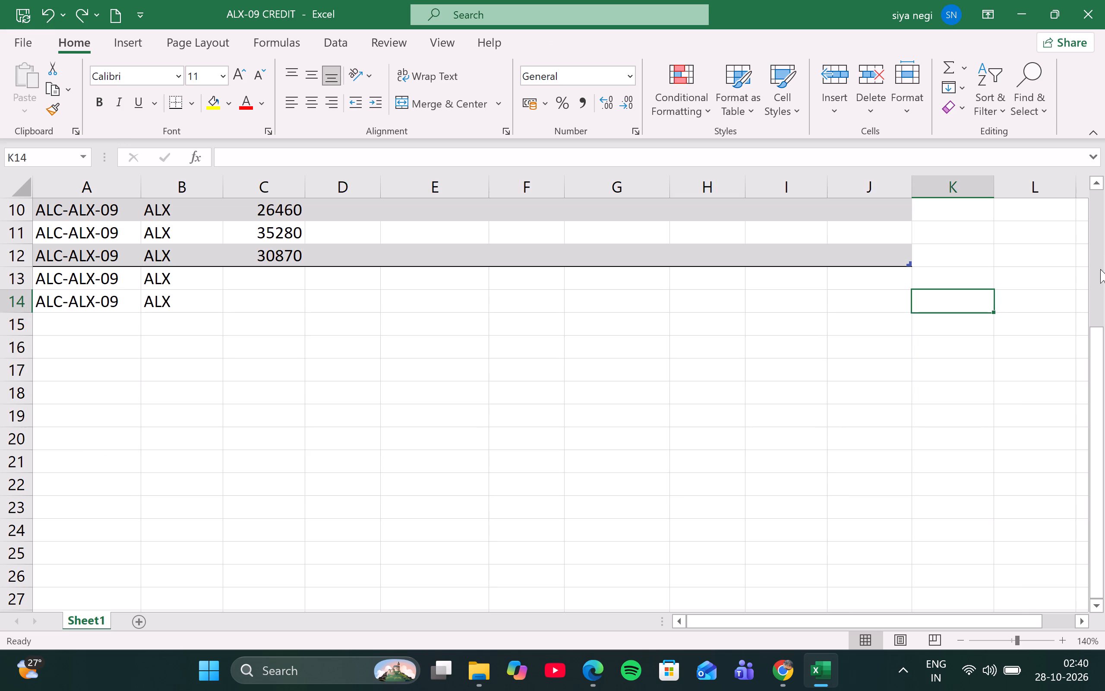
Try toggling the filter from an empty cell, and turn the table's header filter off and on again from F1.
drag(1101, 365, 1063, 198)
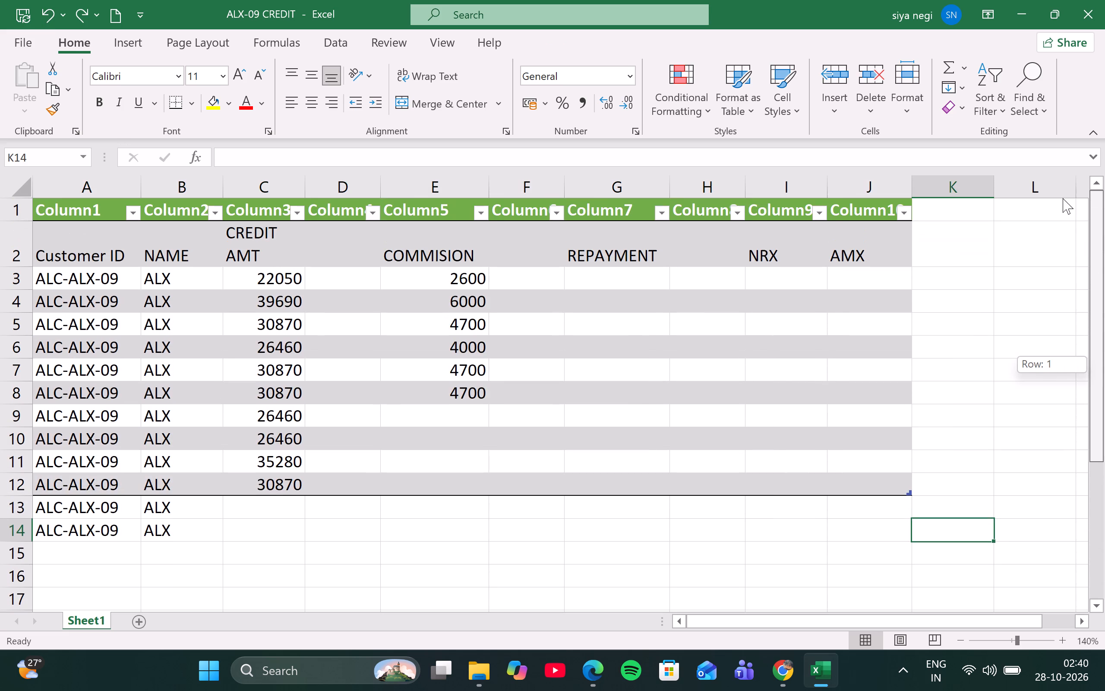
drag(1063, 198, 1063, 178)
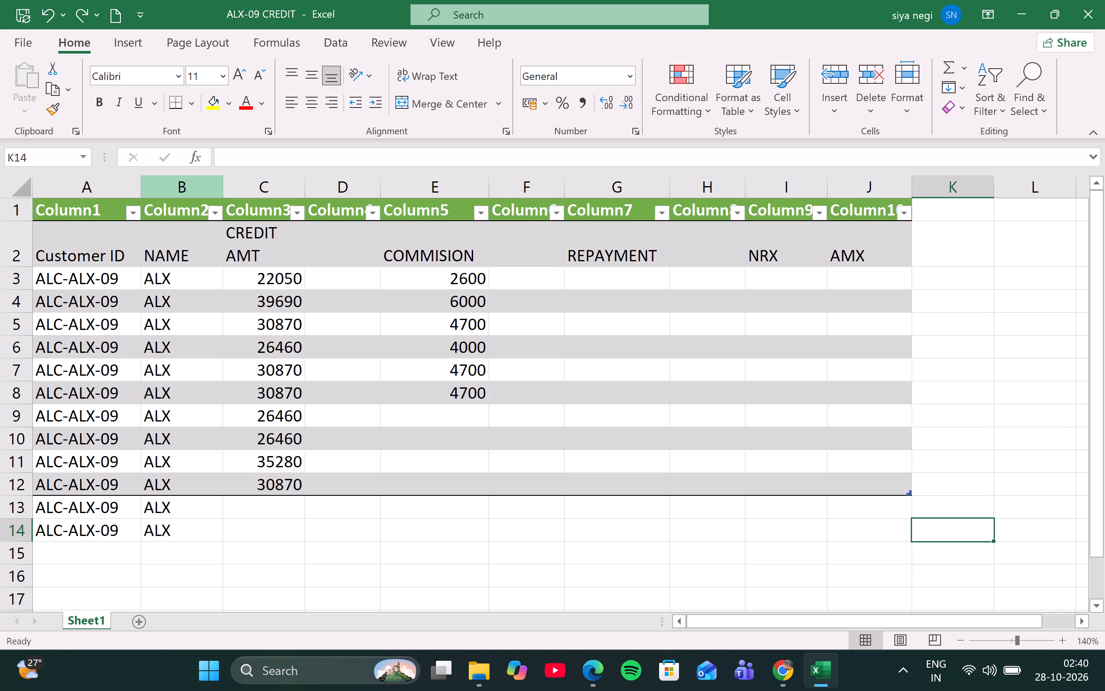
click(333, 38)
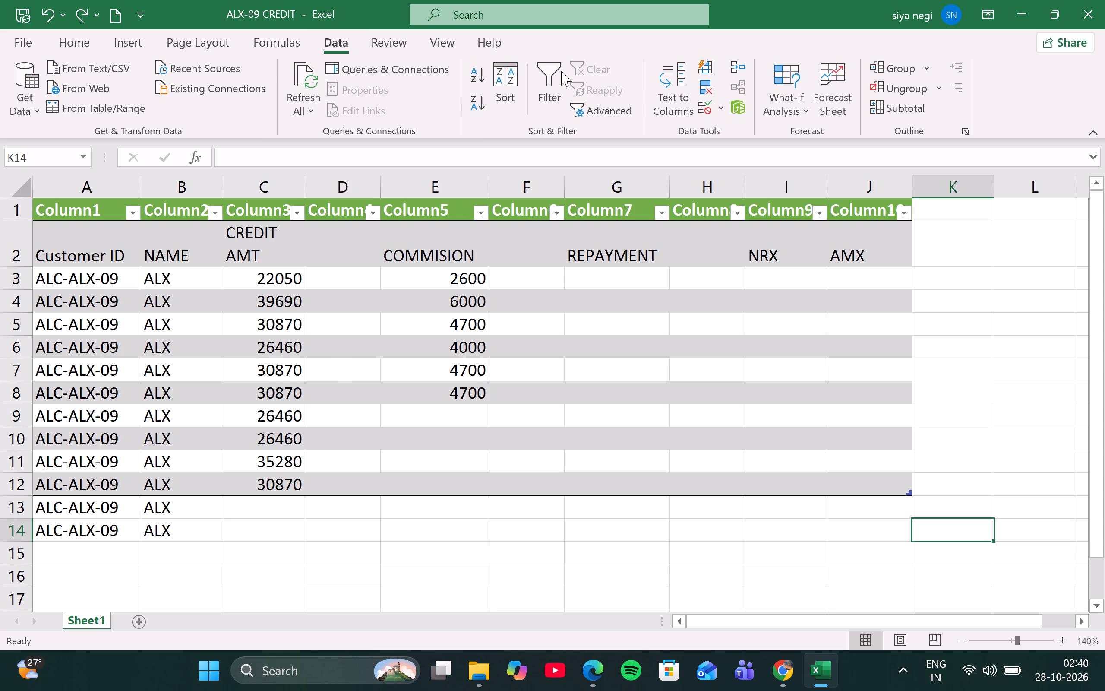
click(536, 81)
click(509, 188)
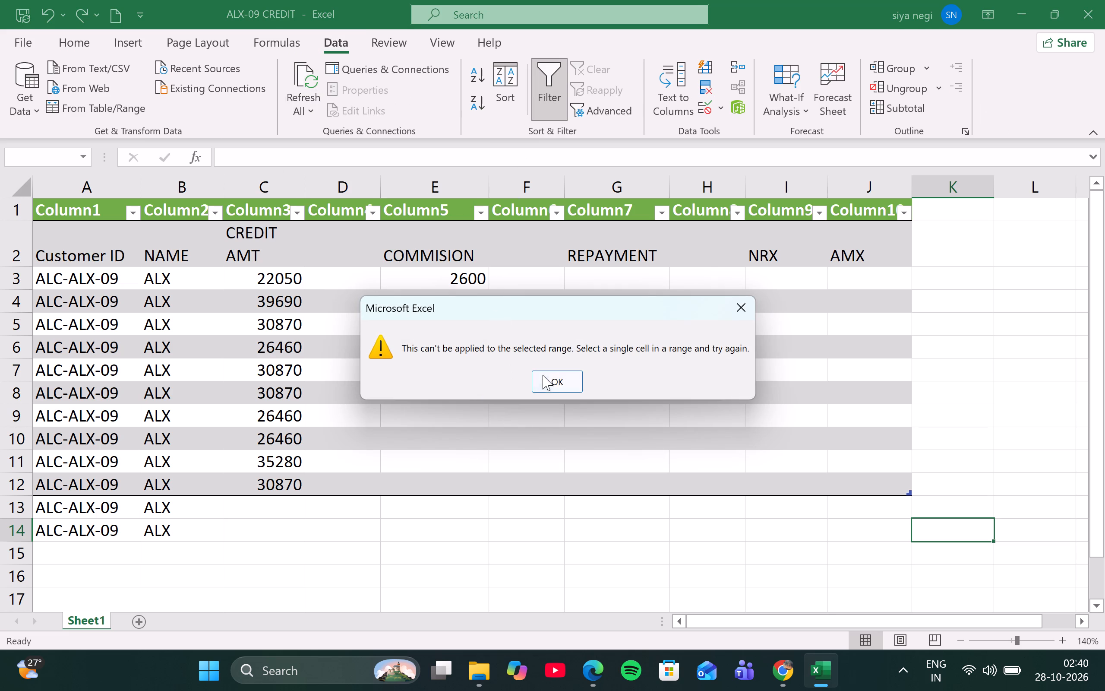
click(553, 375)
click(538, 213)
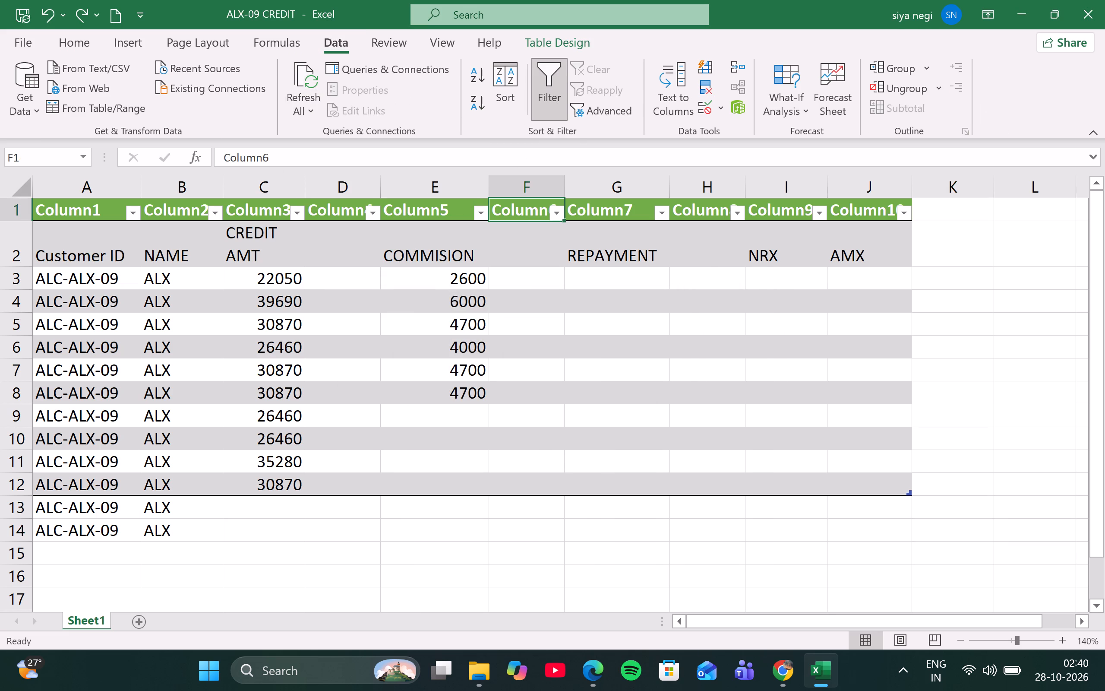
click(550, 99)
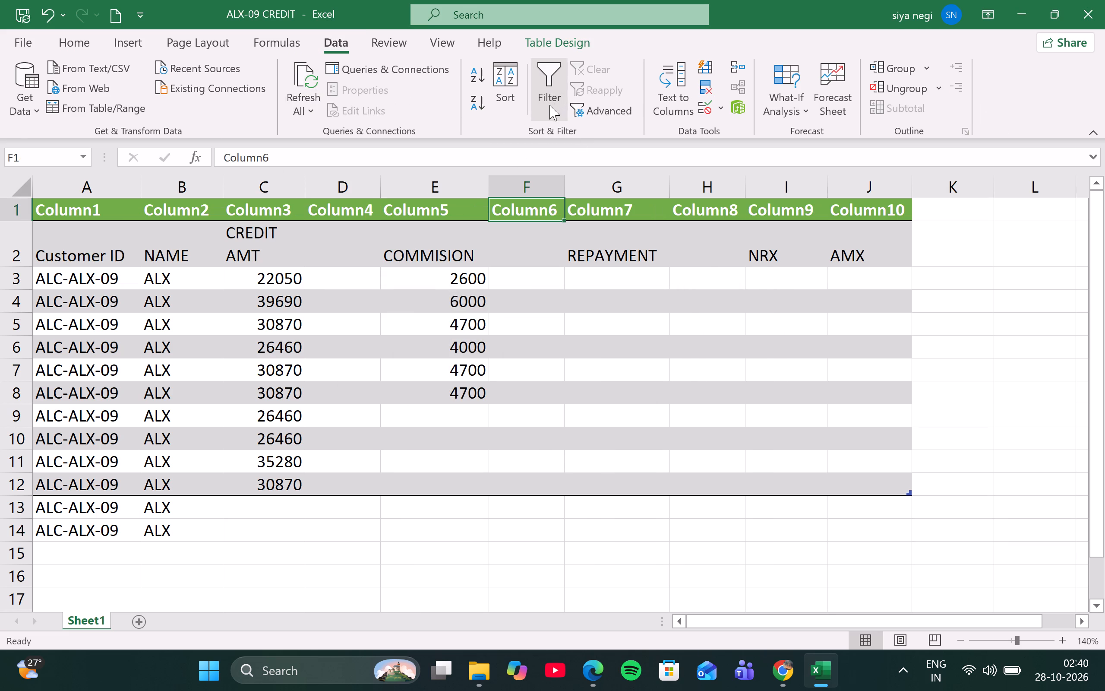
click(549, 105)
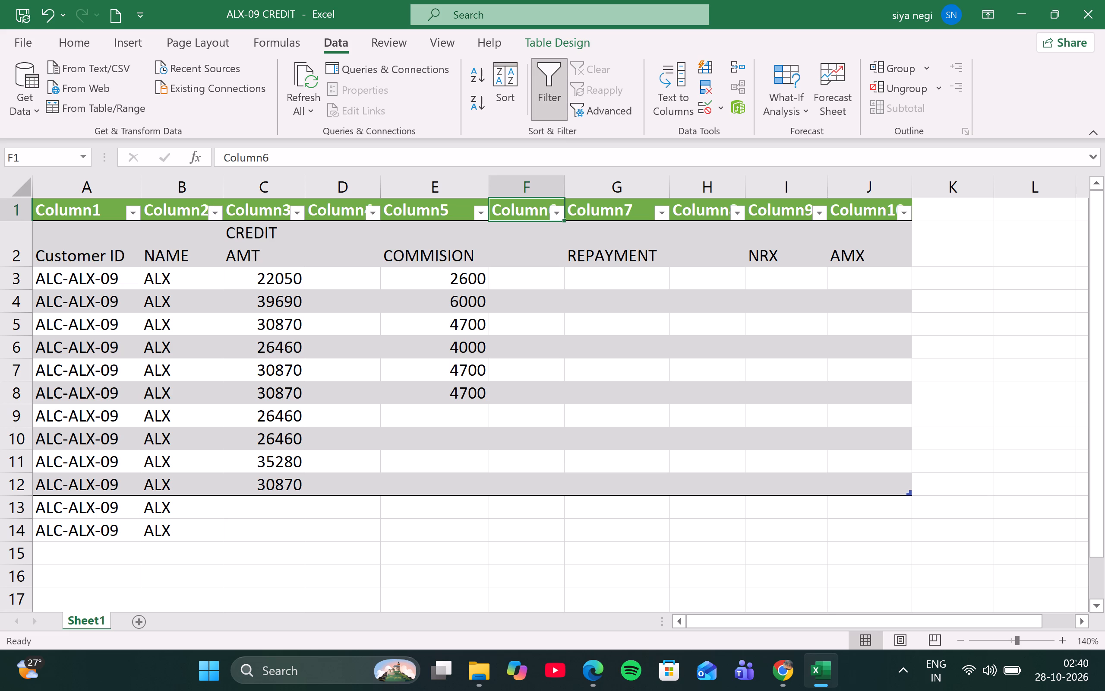
Enter the commission amounts 4000 in cells E9 and E10 and 4700 in cell E12.
click(476, 428)
click(468, 412)
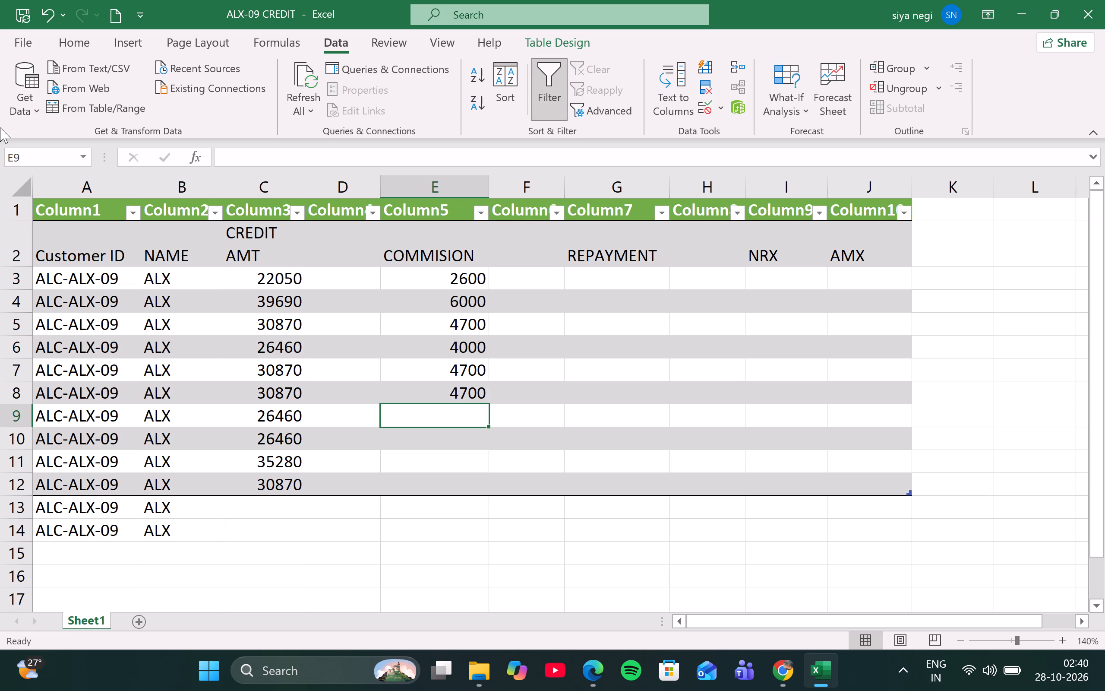
text(4000)
key(Down)
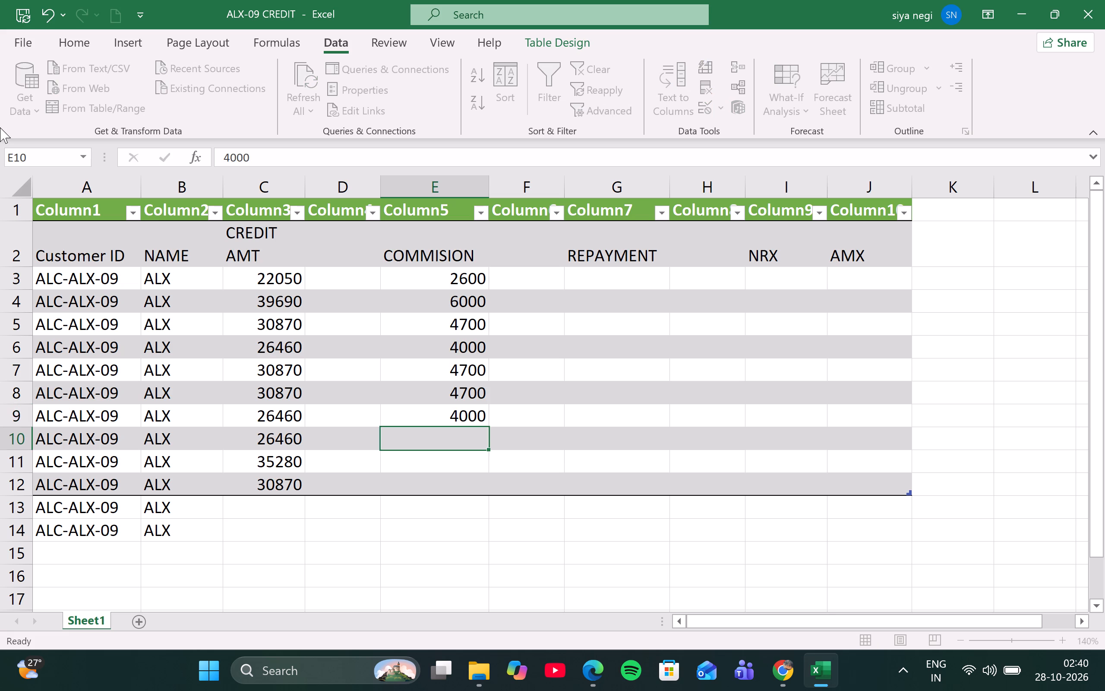
text(4000)
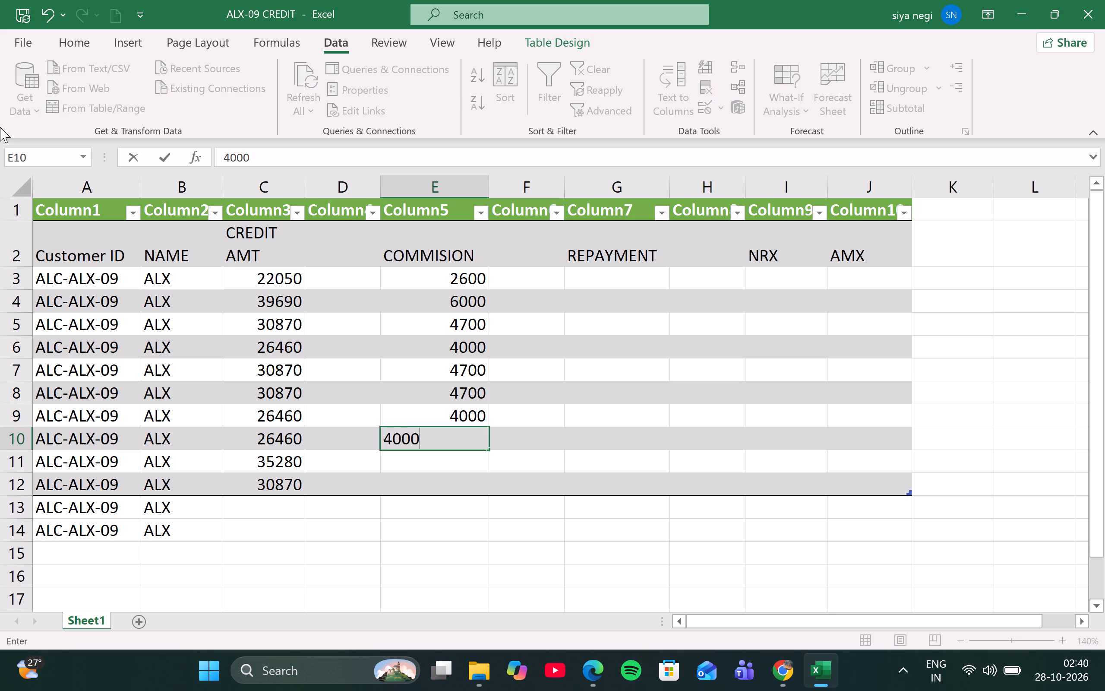
key(Down)
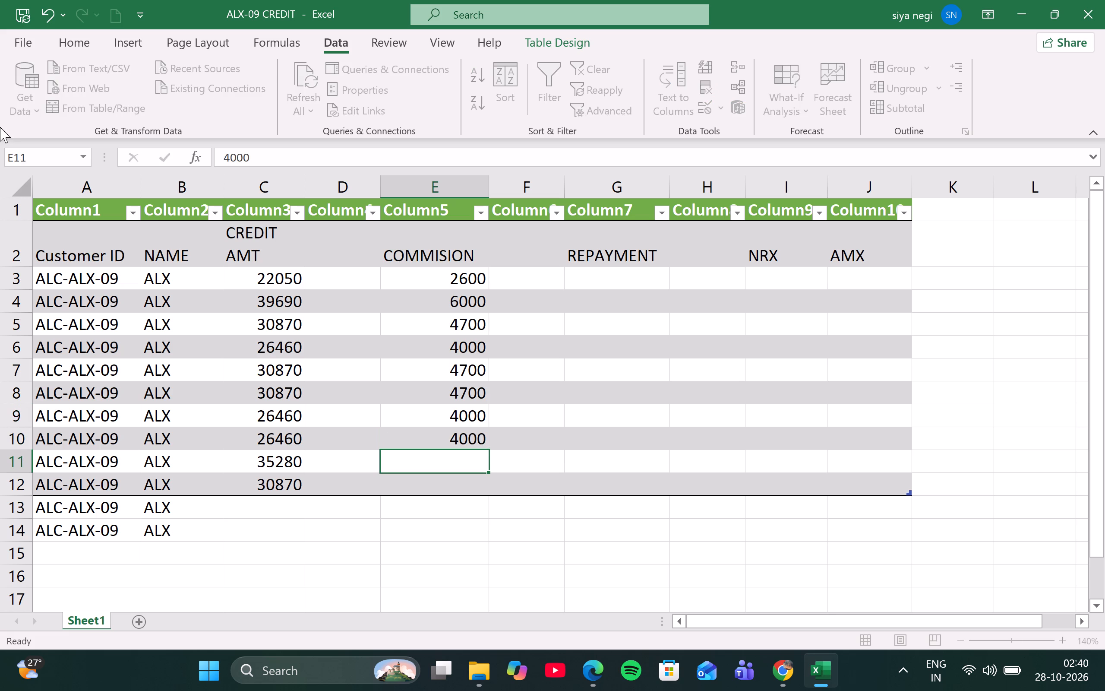
key(Down)
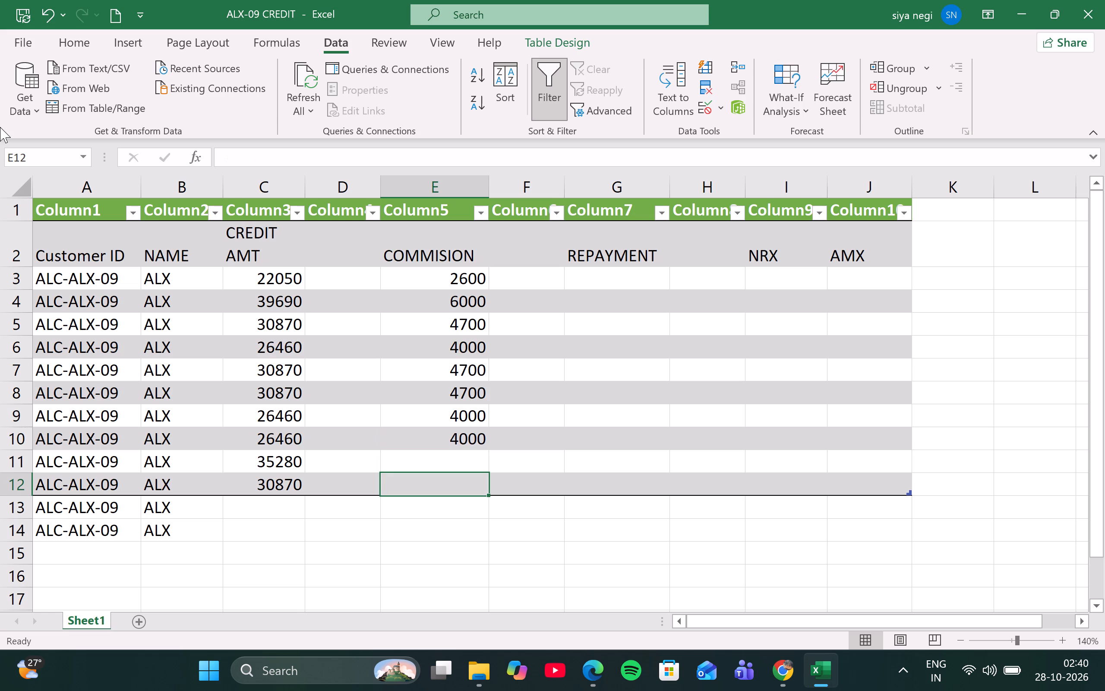
text(4700)
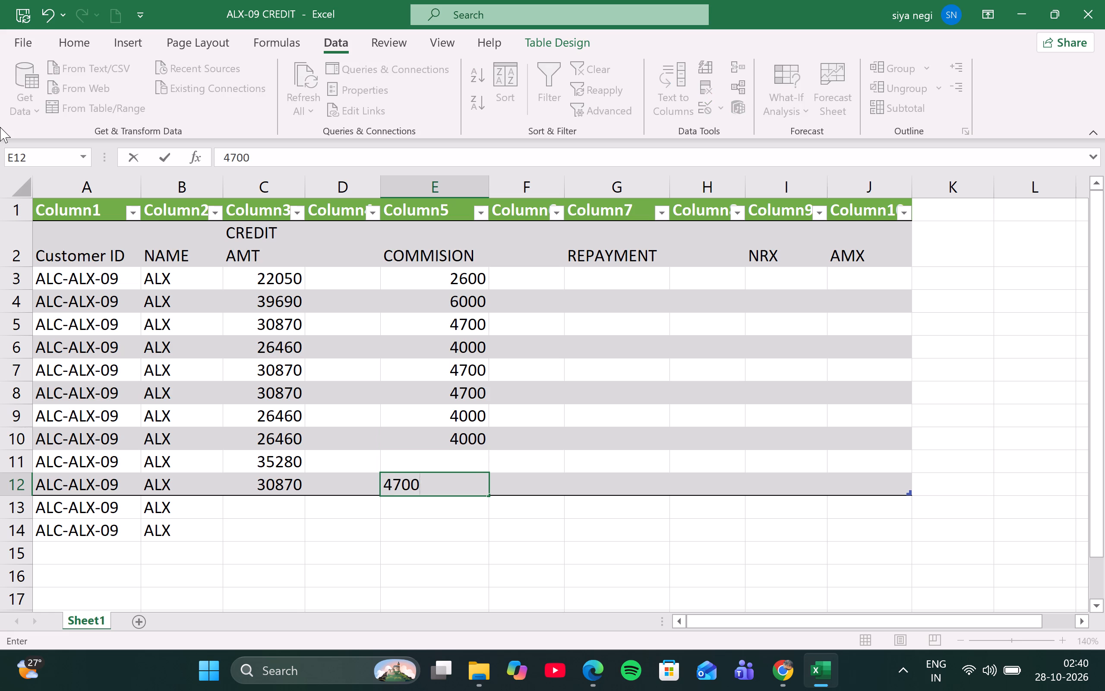
key(Up)
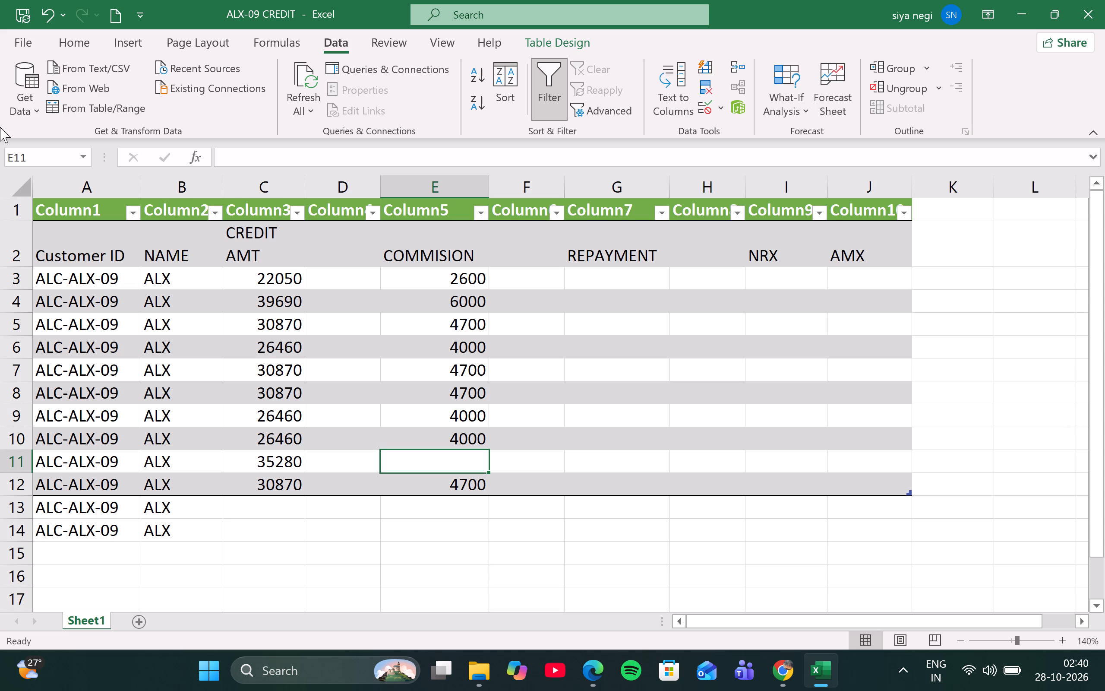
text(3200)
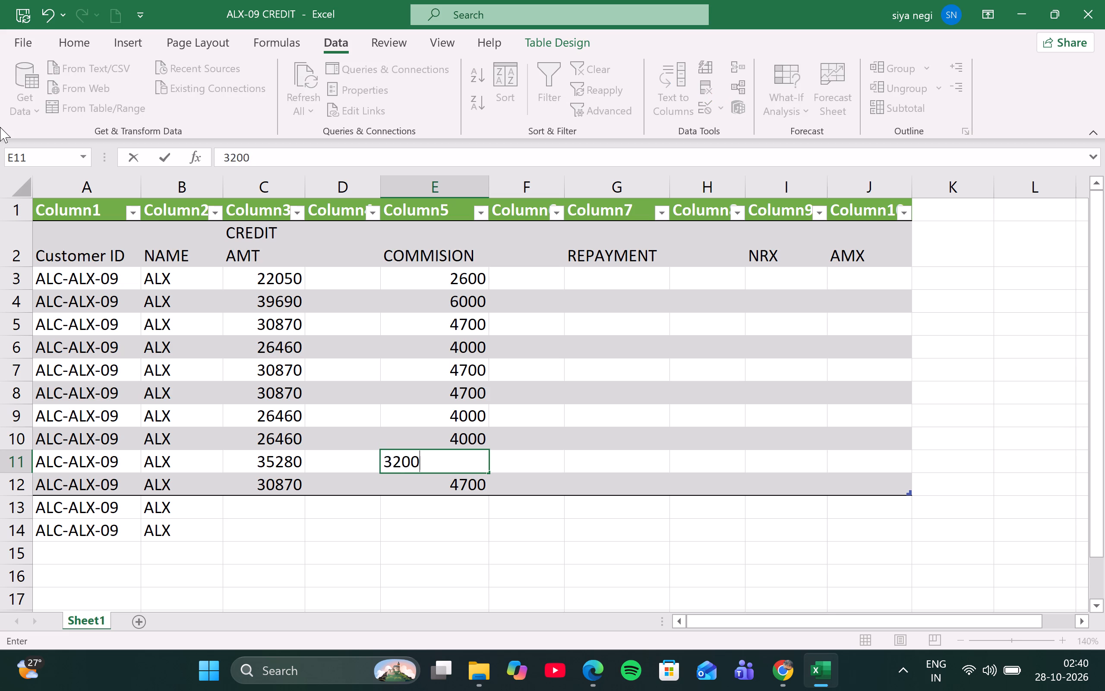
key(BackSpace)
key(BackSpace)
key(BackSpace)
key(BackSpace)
Replace the commission in cell E10 with the entry 3200(A CUT 800).
click(468, 437)
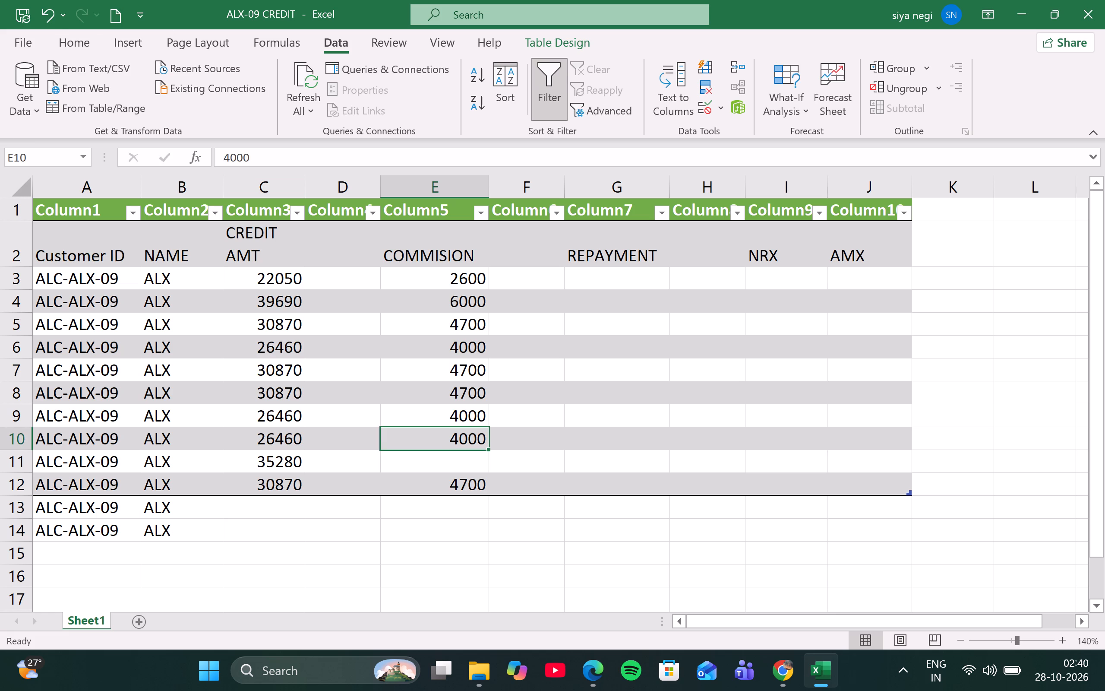
key(BackSpace)
text(3200)
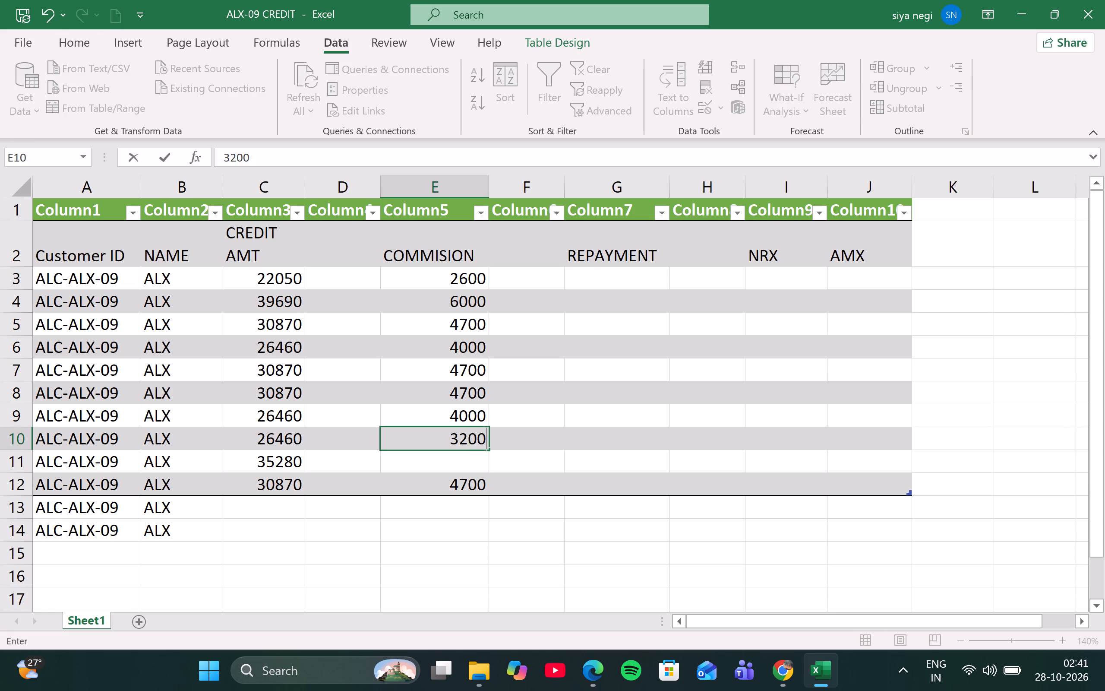
key(shift+parenleft)
key(a)
key(BackSpace)
key(a)
key(BackSpace)
key(a)
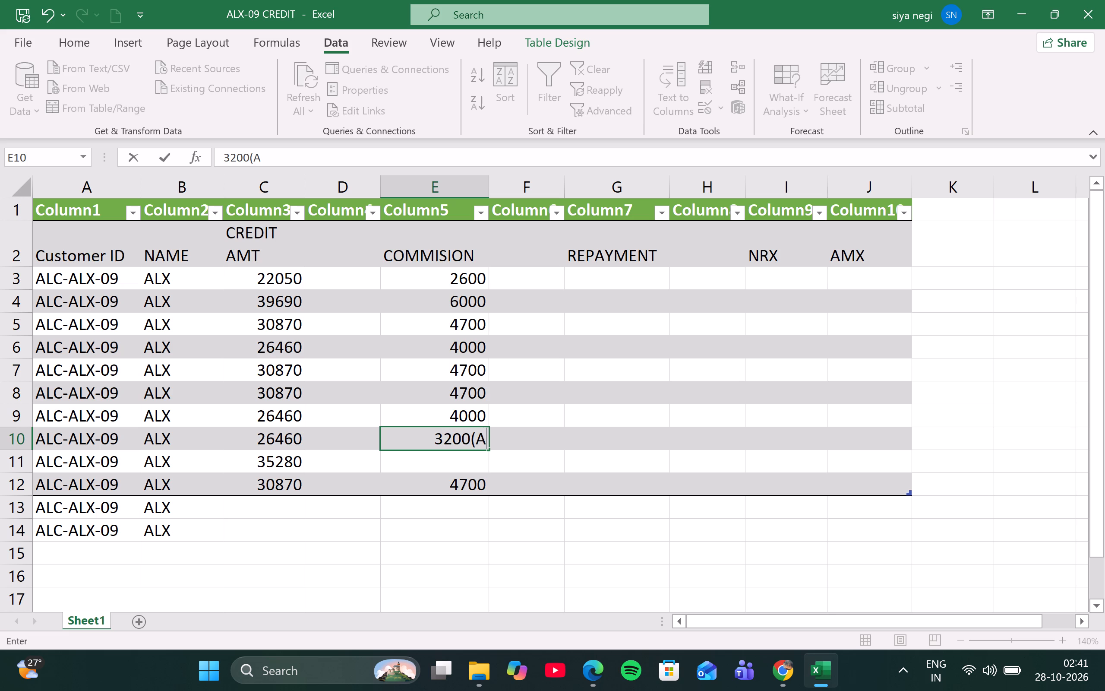
key(space)
text(CUT)
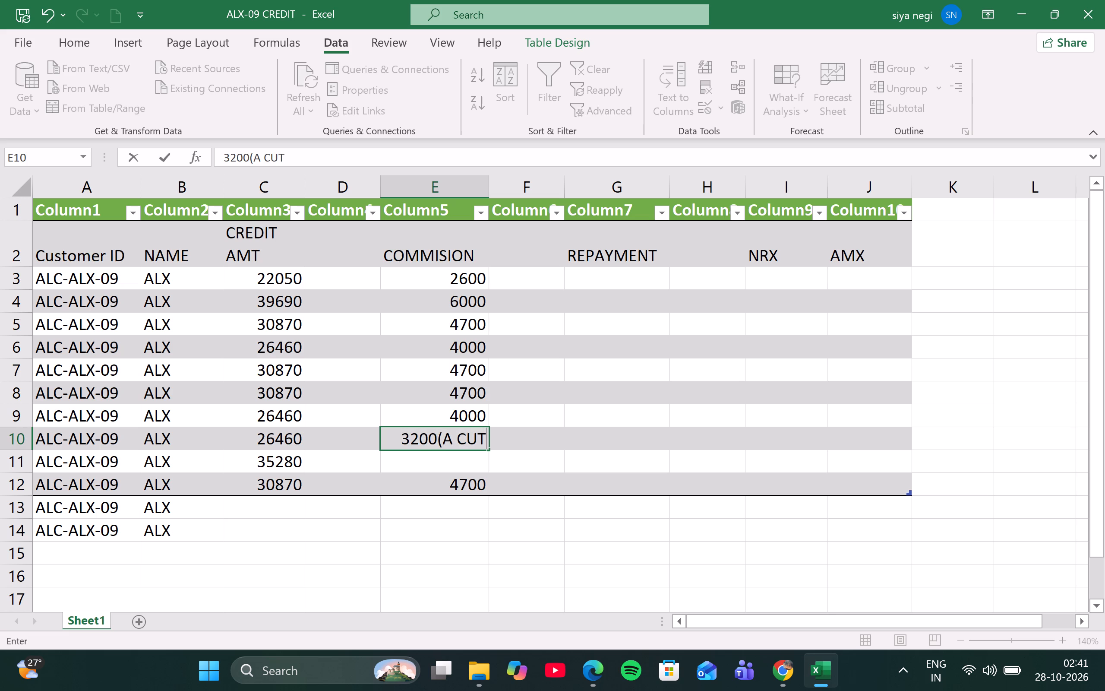
key(space)
text(800)
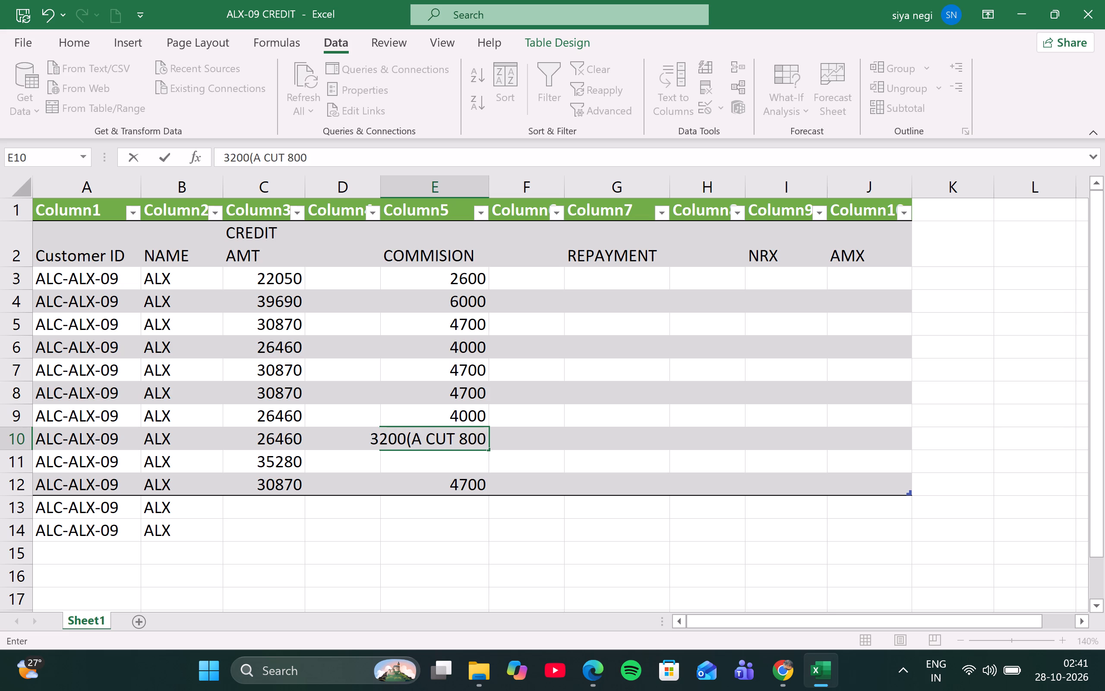
key(shift+parenright)
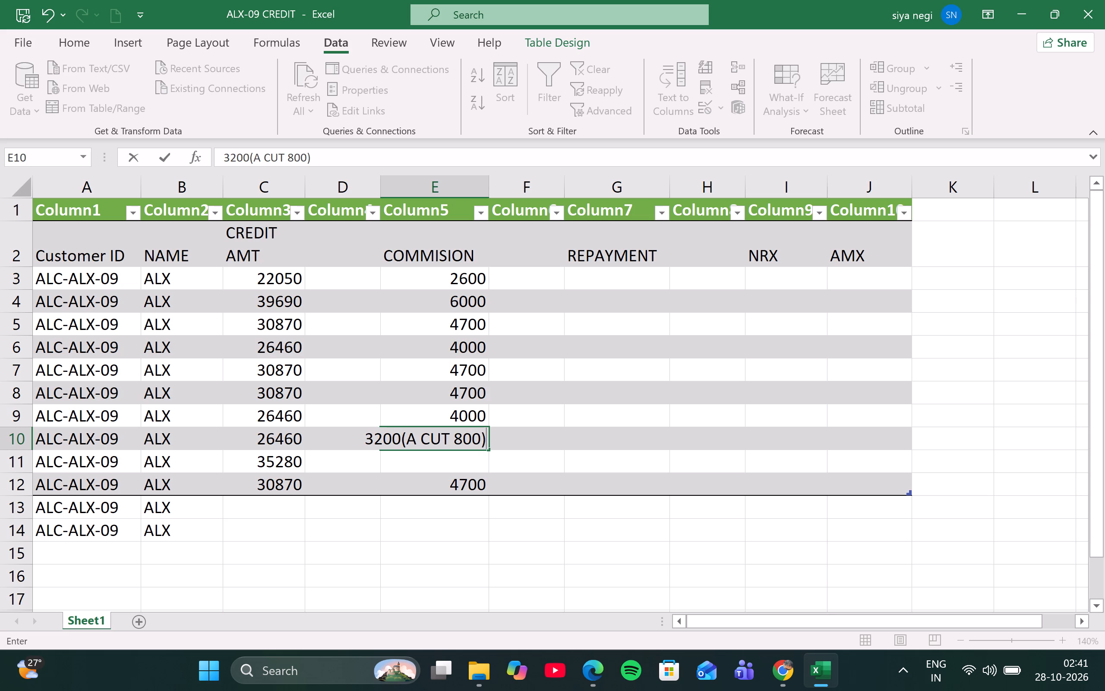
key(Return)
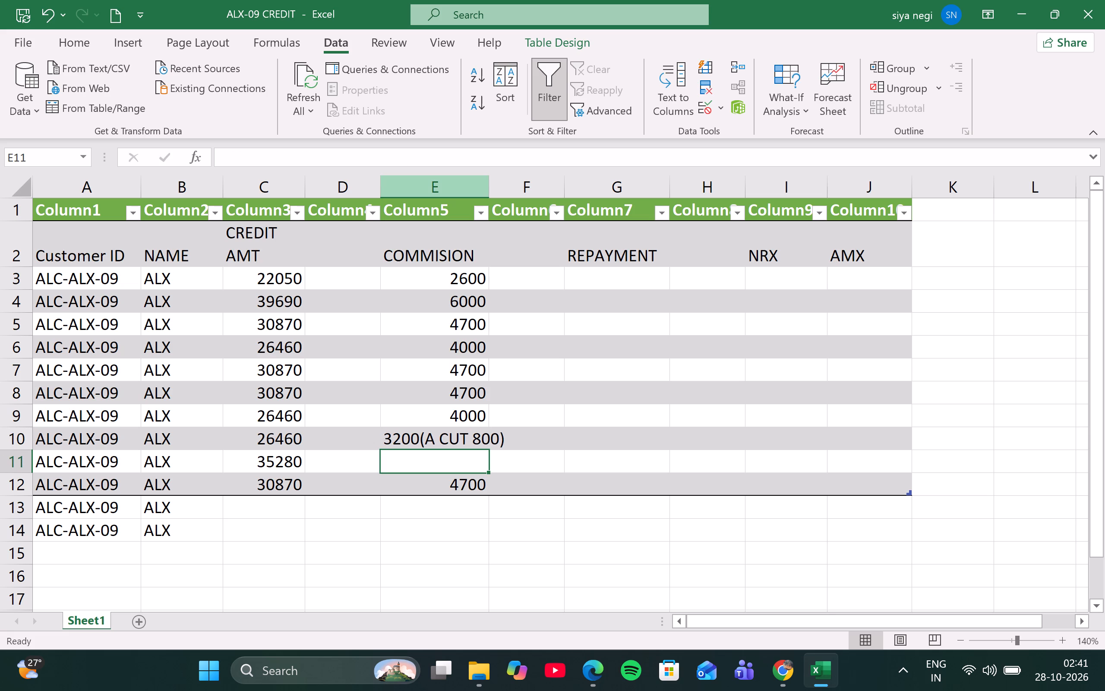
Widen column E so that the commission note in E10 fits inside its cell.
click(459, 192)
drag(489, 190, 494, 190)
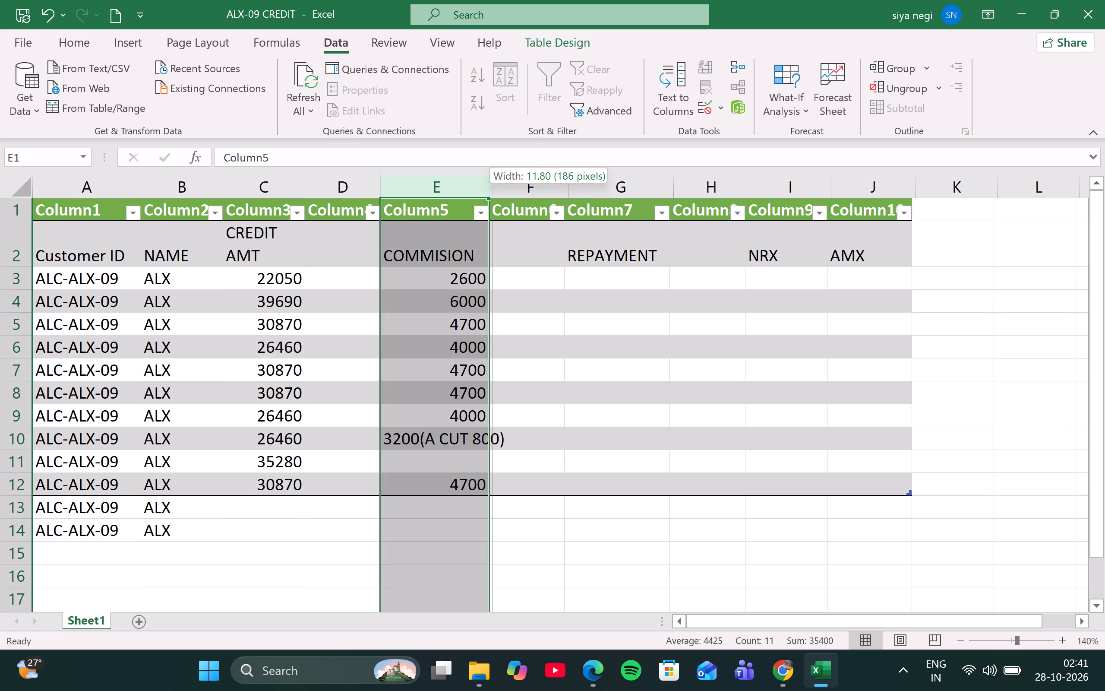
drag(494, 190, 543, 201)
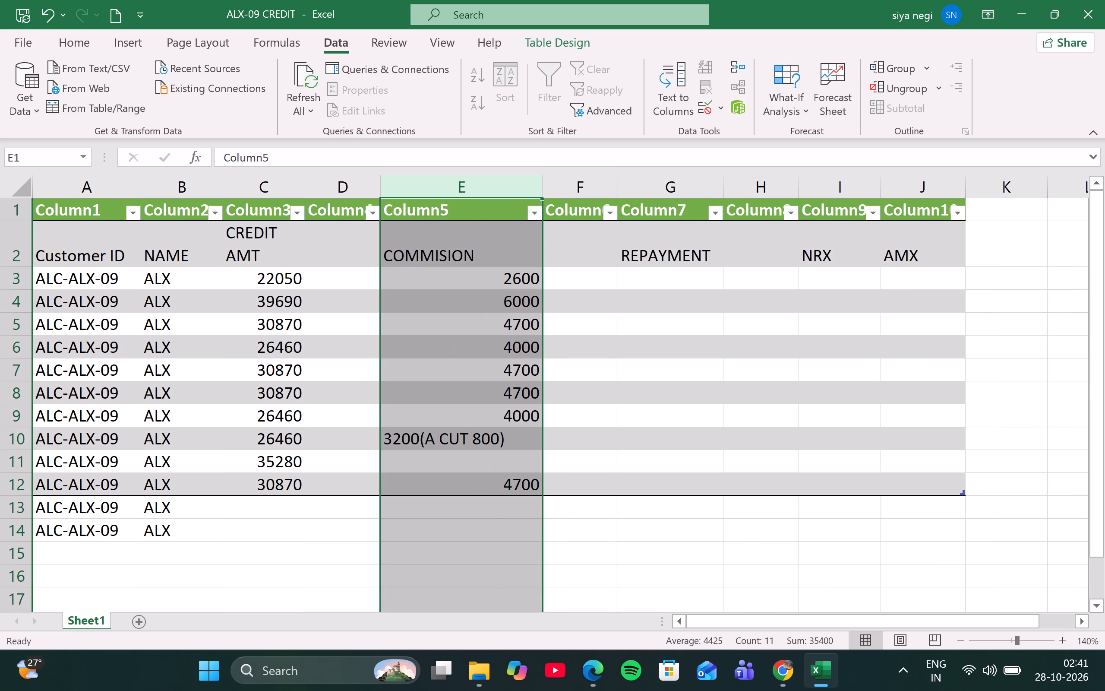
key(Return)
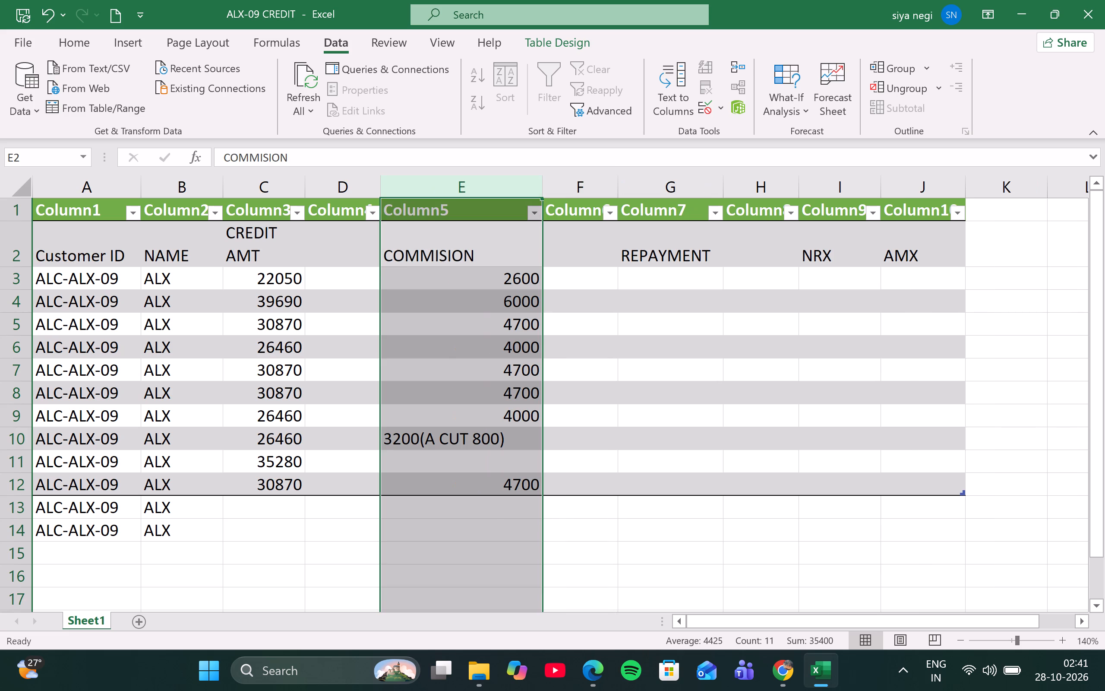
click(641, 330)
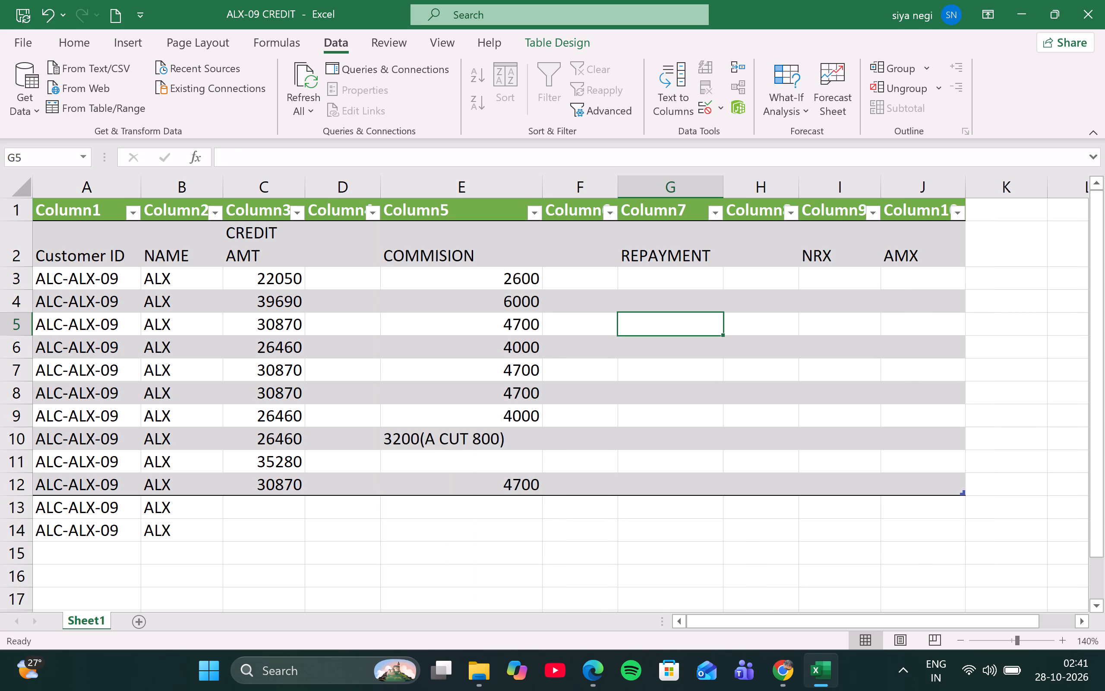
Widen the empty column D between CREDIT AMT and COMMISION.
click(393, 434)
click(389, 439)
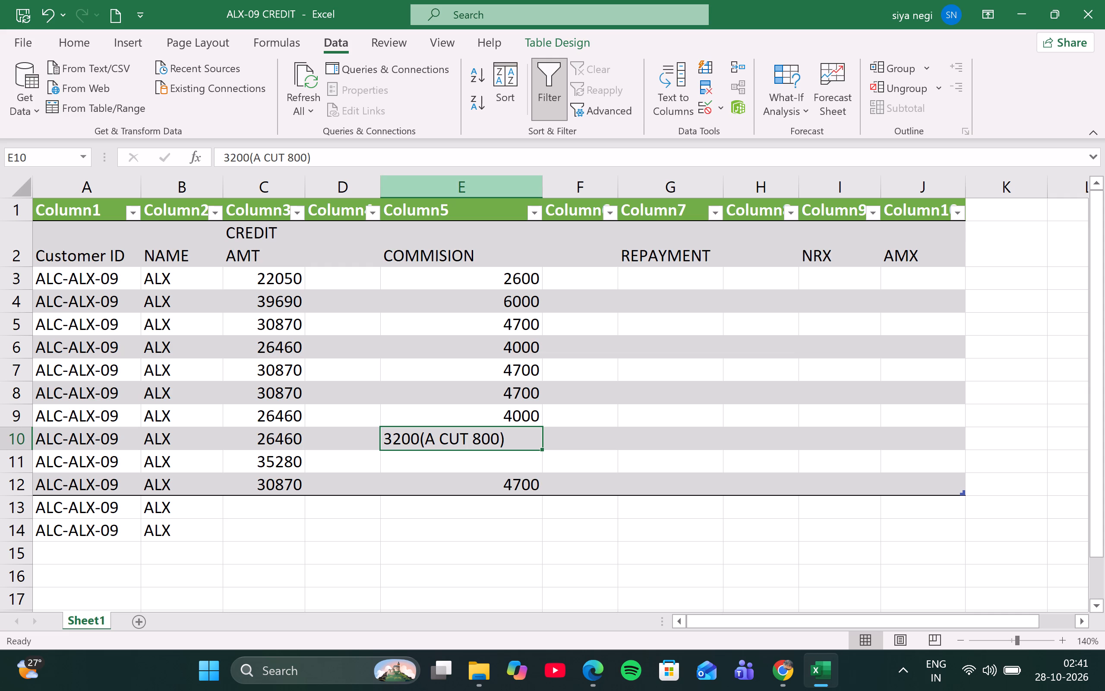
drag(380, 187, 420, 201)
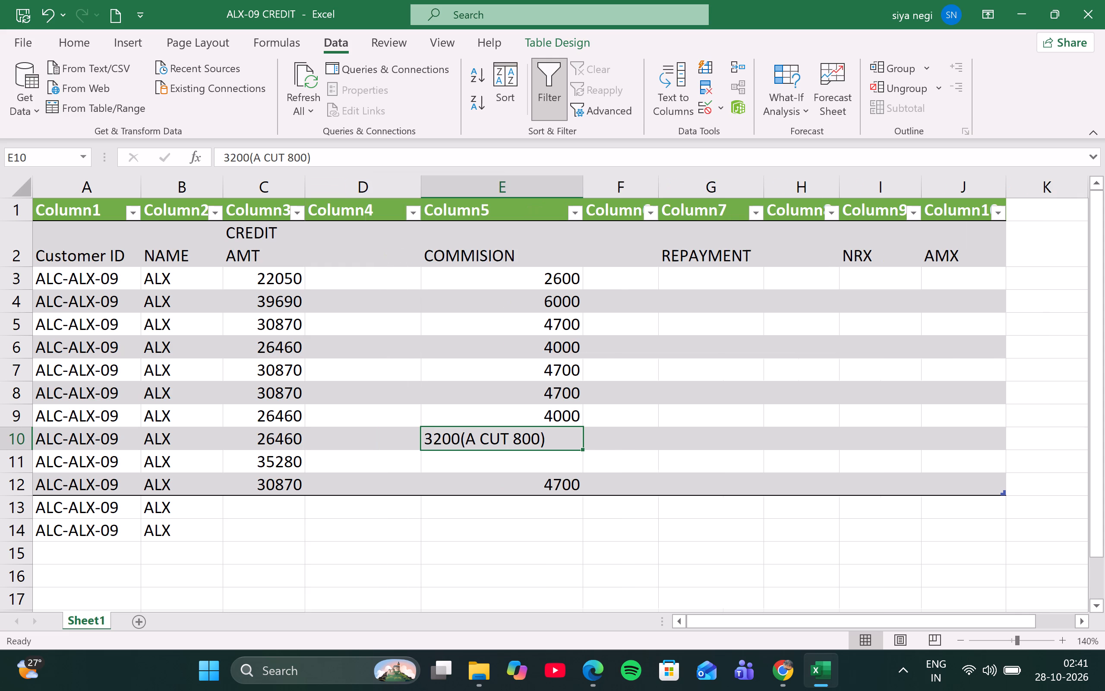
Insert leading spaces before 3200(A CUT 800) in cell E10 to line it up with the right-aligned commission amounts.
triple_click(430, 440)
click(425, 440)
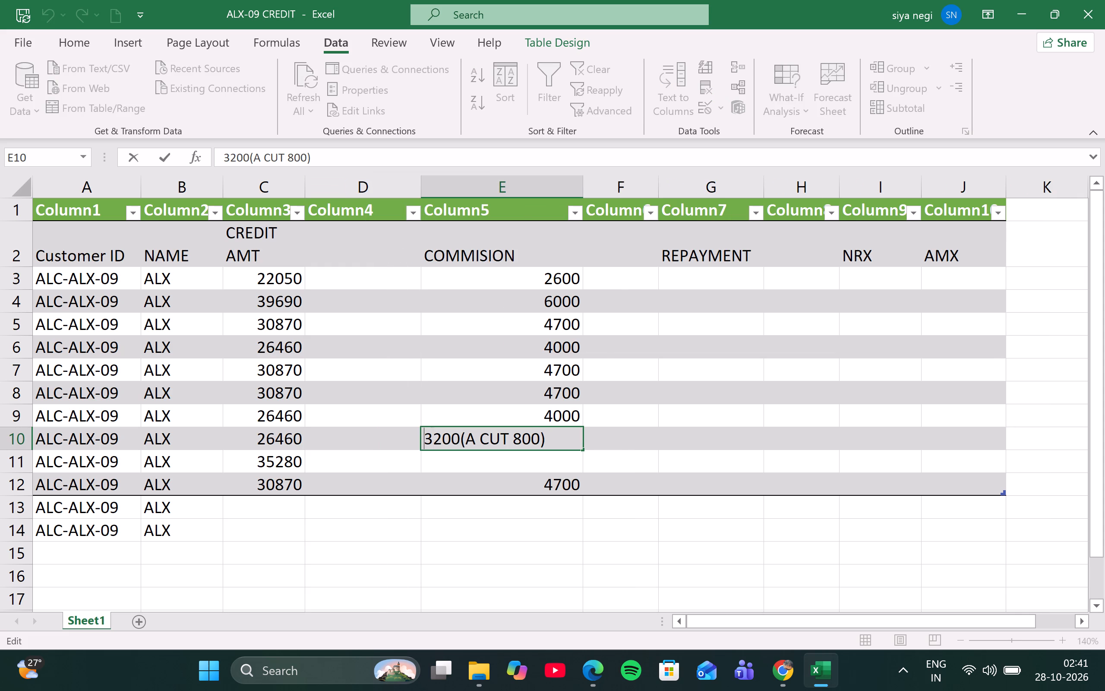
key(space)
key(space)
key(space)
key(space)
key(space)
key(space)
key(space)
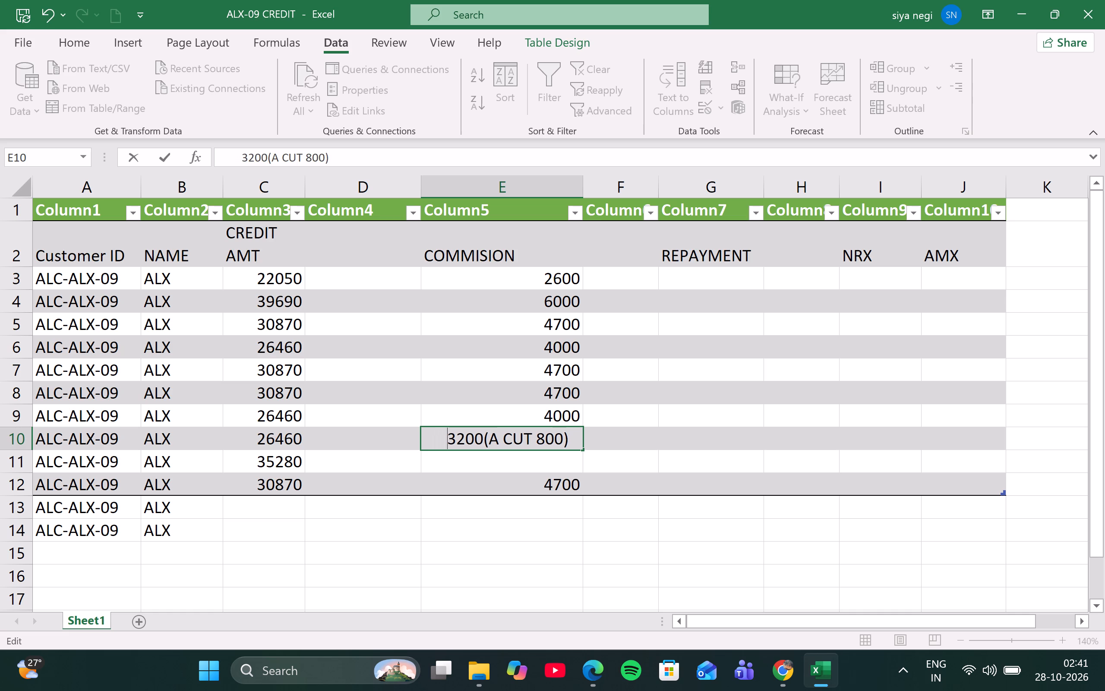
key(space)
key(space)
click(540, 466)
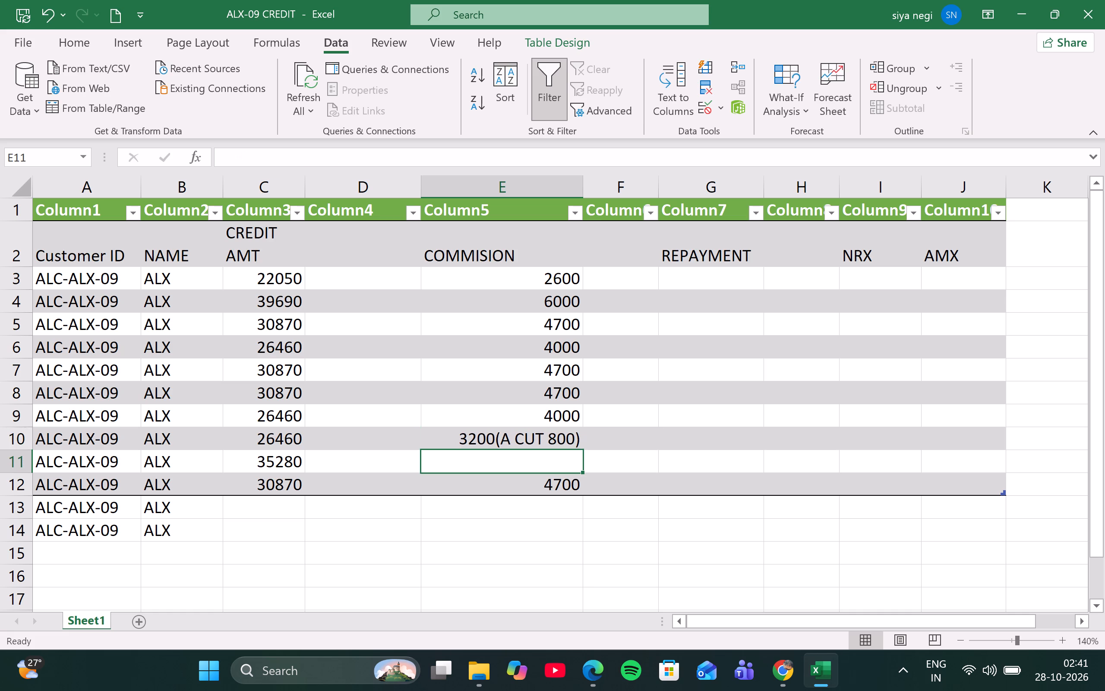
Enter the commission amount 53000 in cell E11.
text(53000)
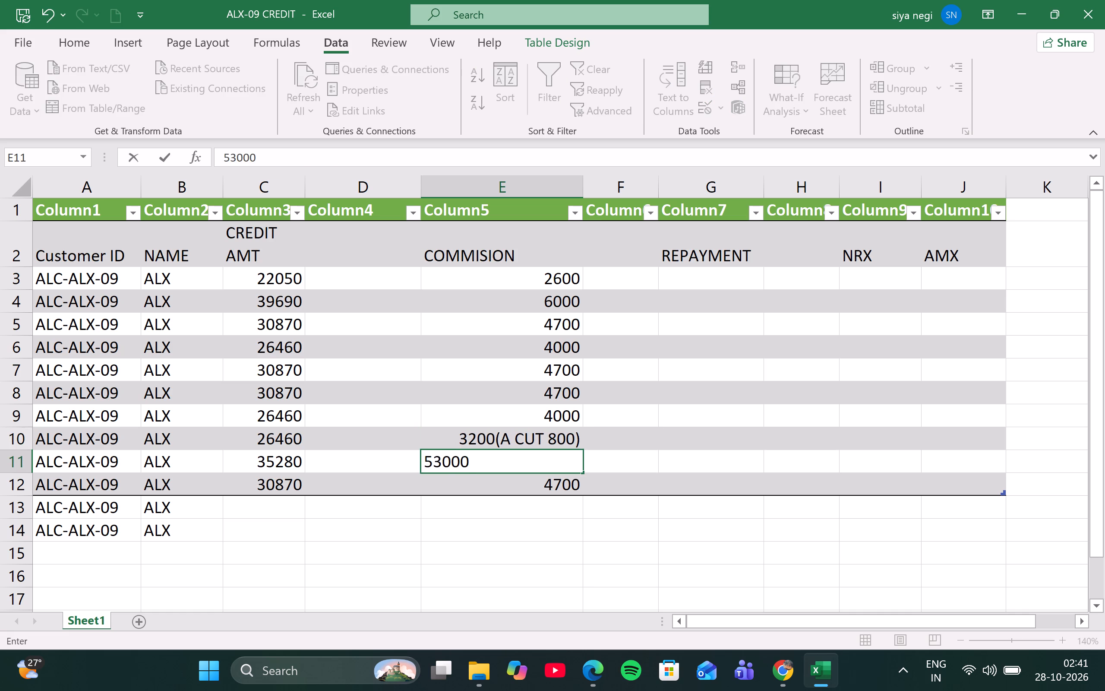
key(Return)
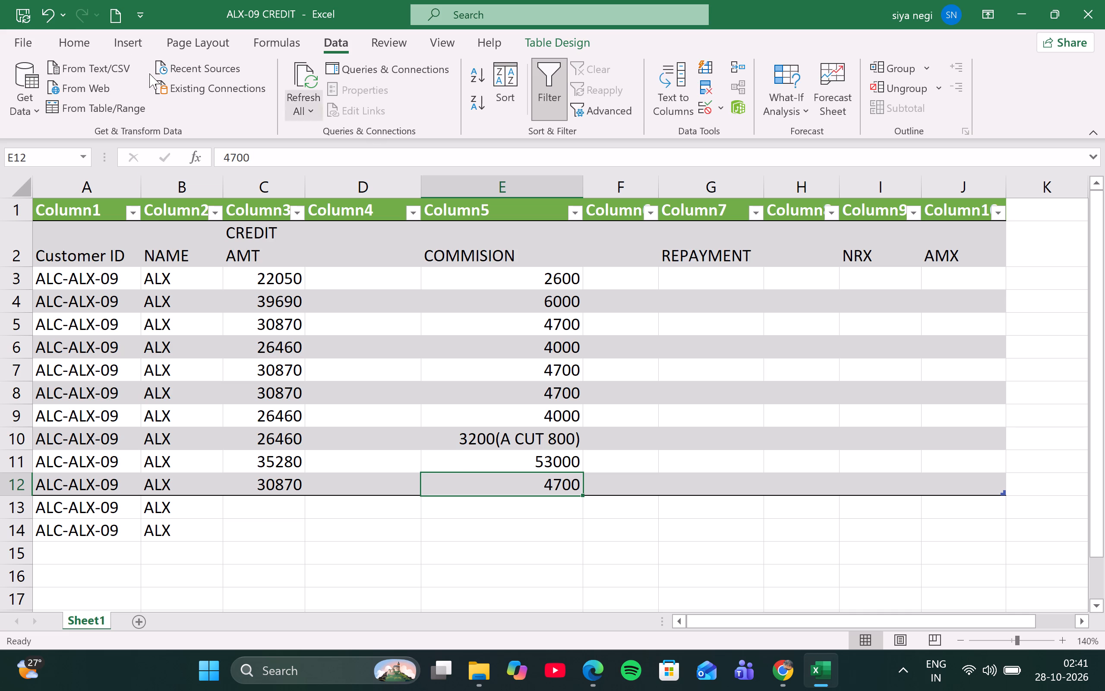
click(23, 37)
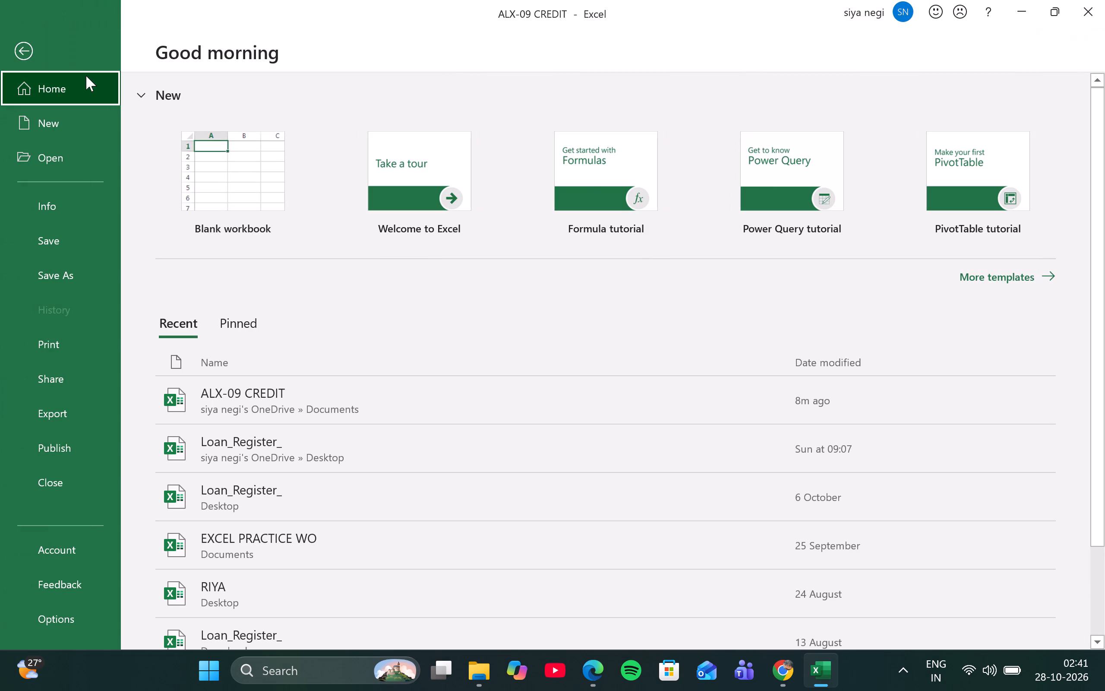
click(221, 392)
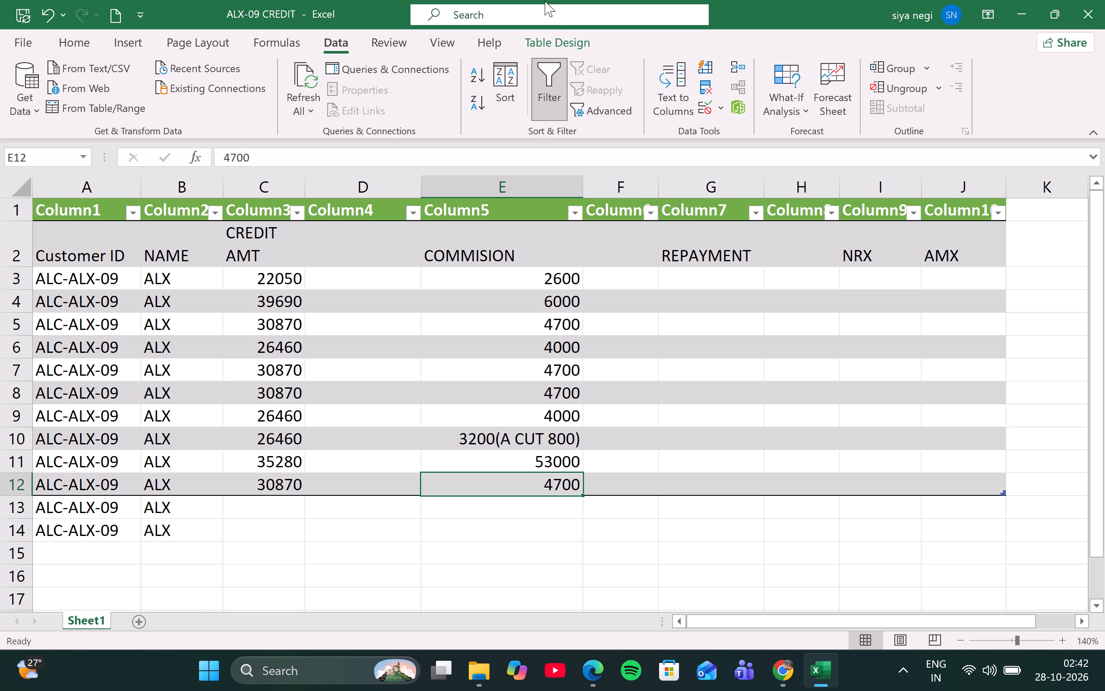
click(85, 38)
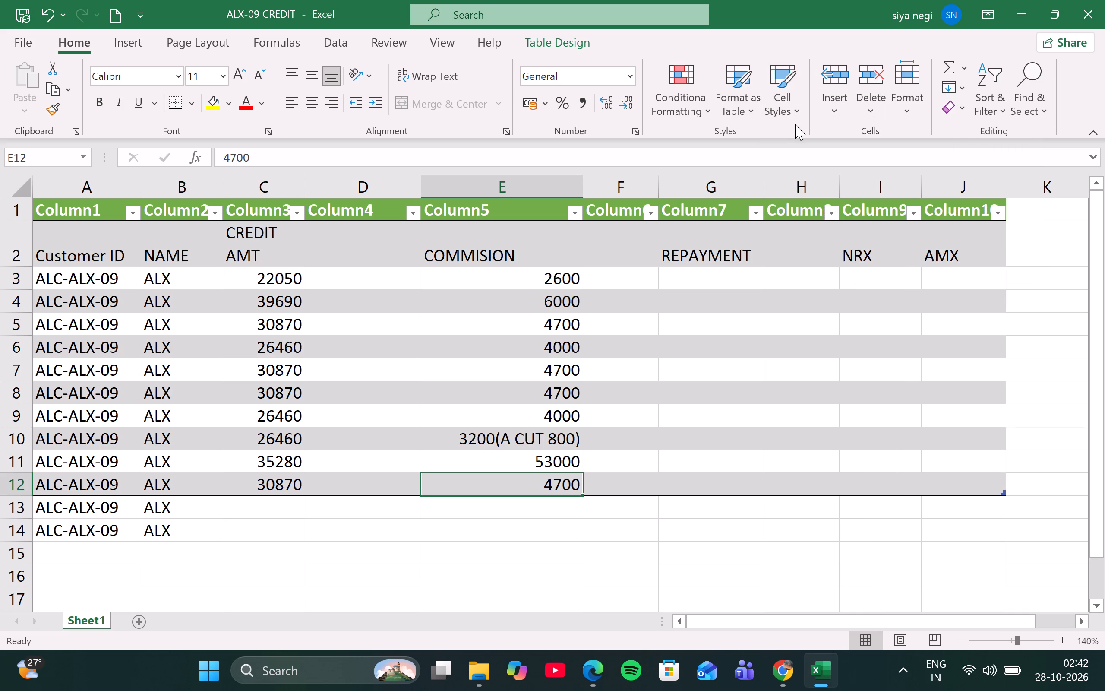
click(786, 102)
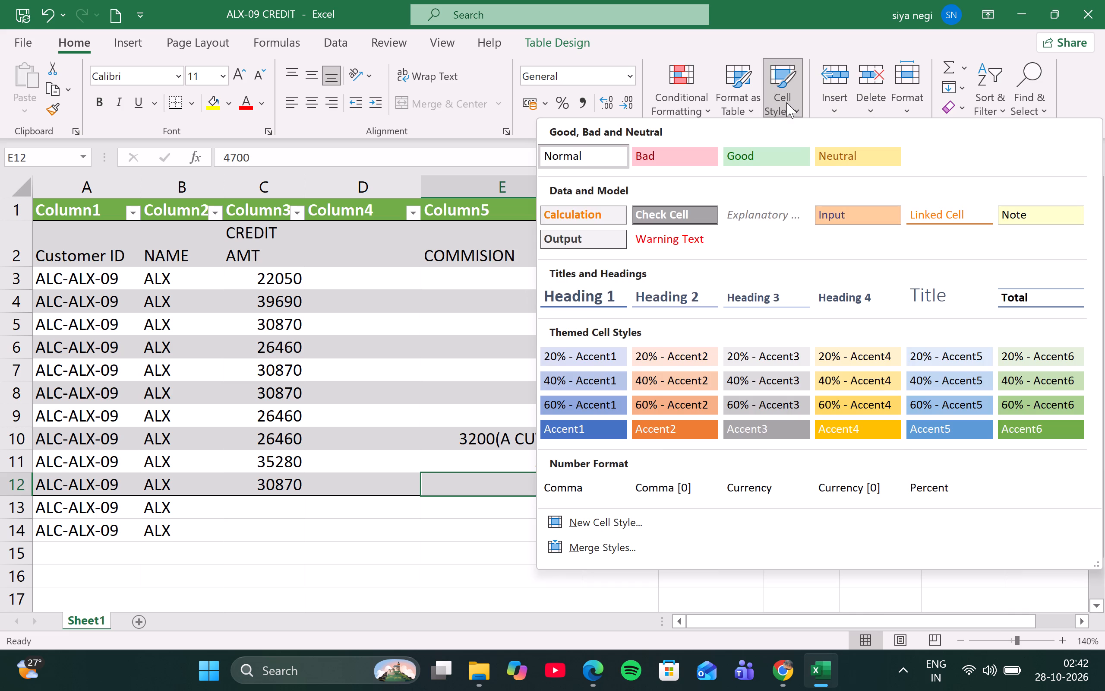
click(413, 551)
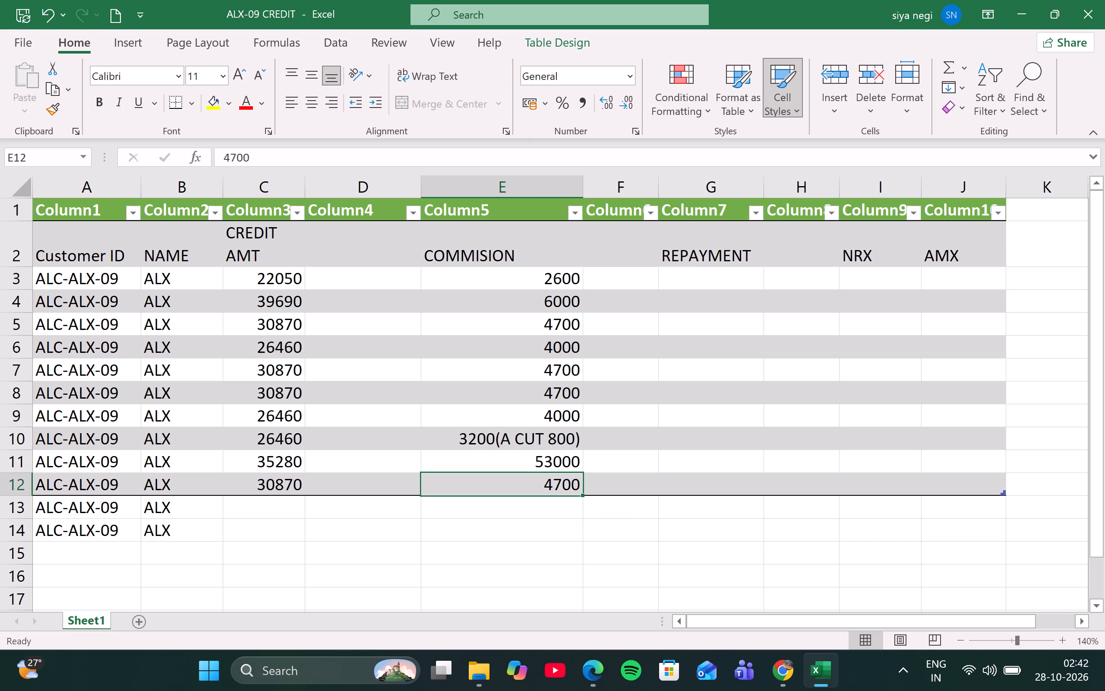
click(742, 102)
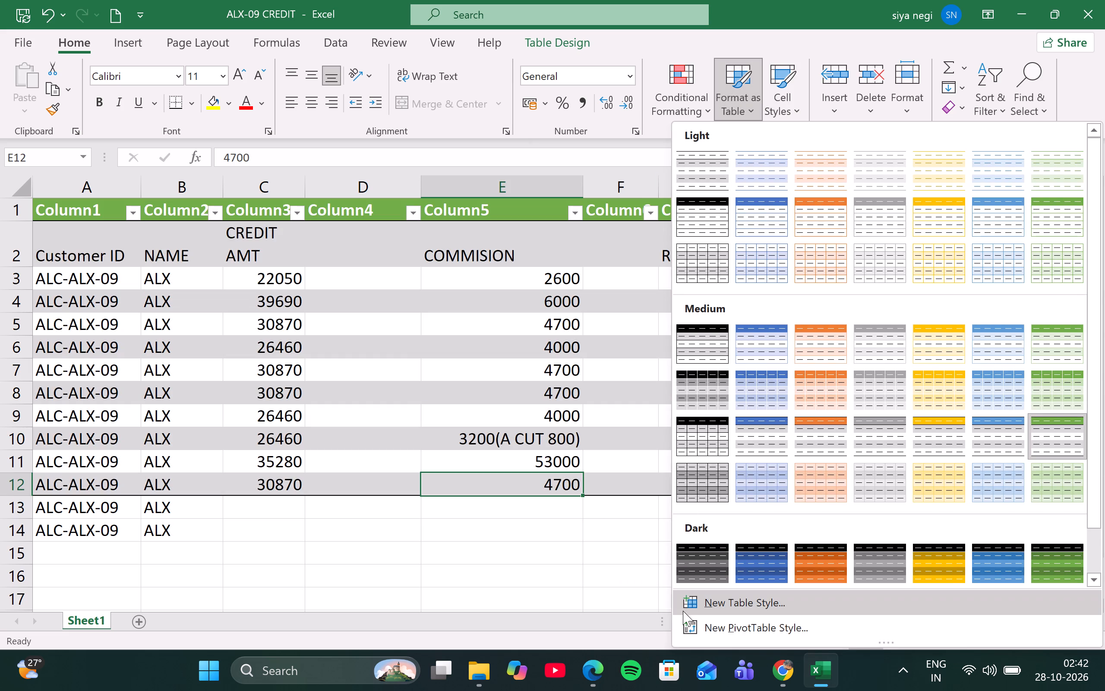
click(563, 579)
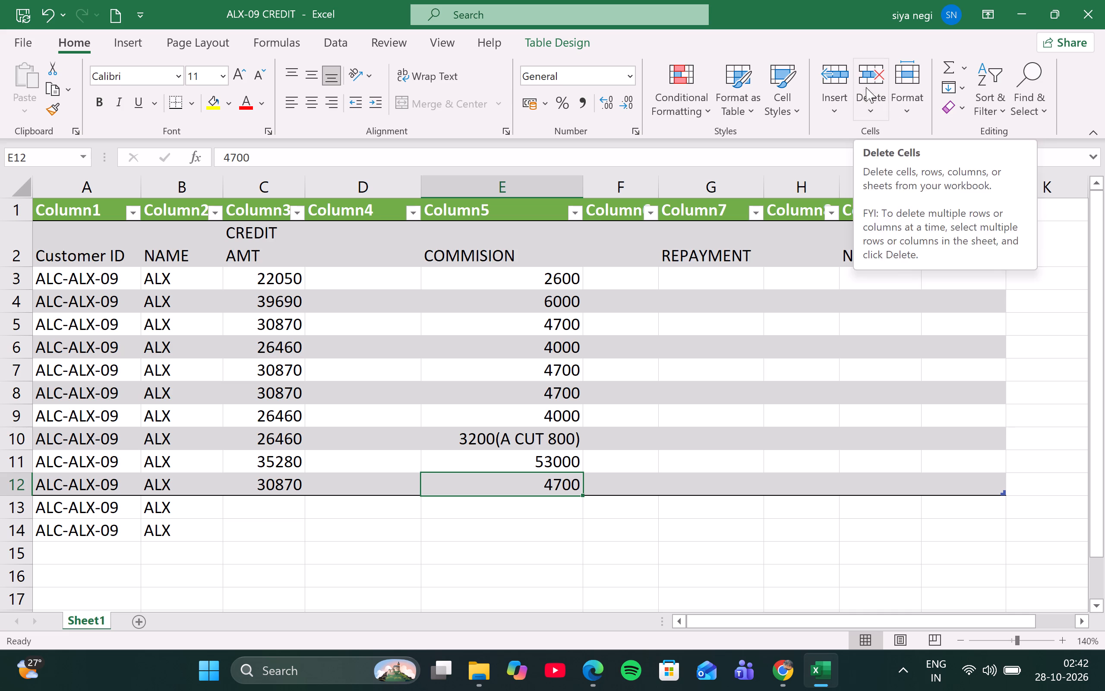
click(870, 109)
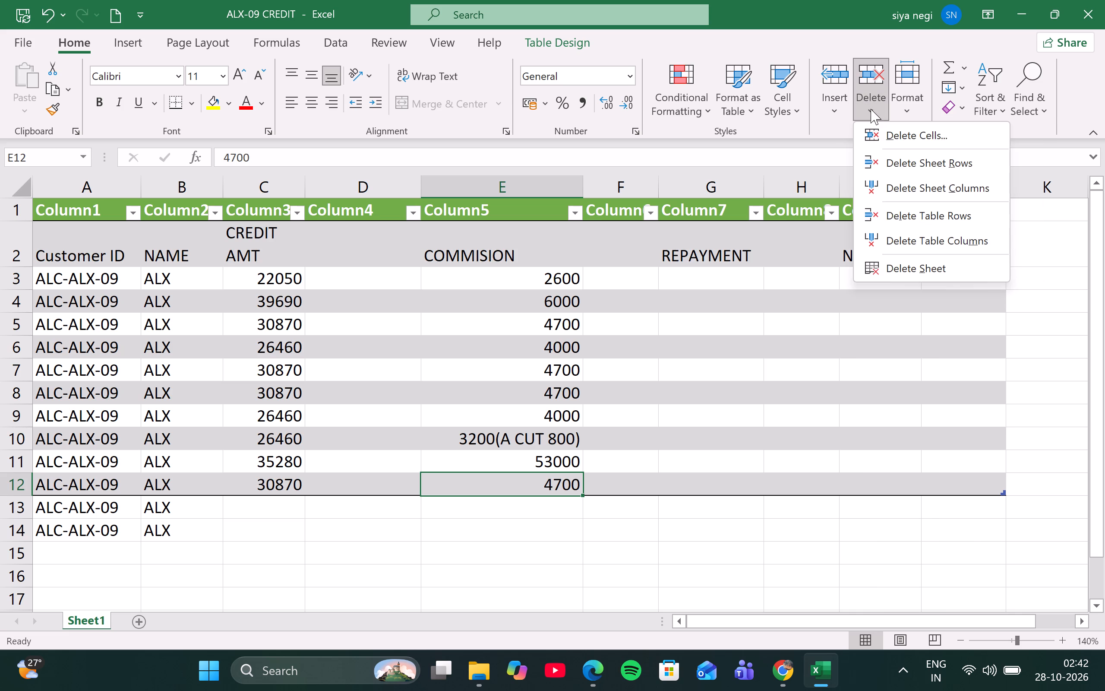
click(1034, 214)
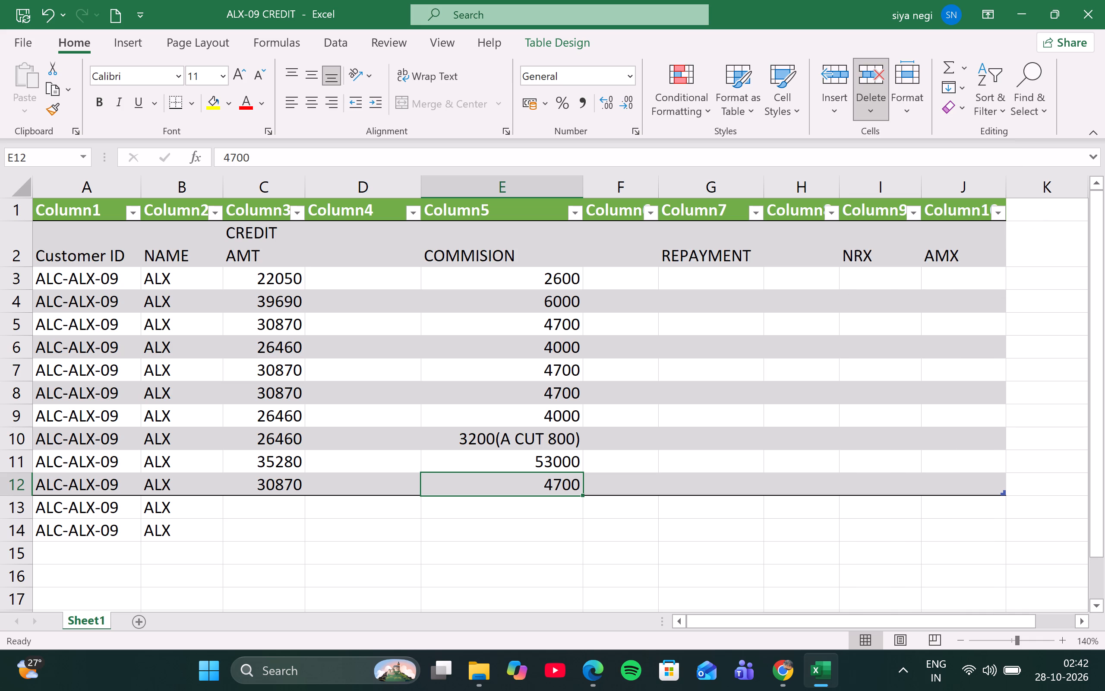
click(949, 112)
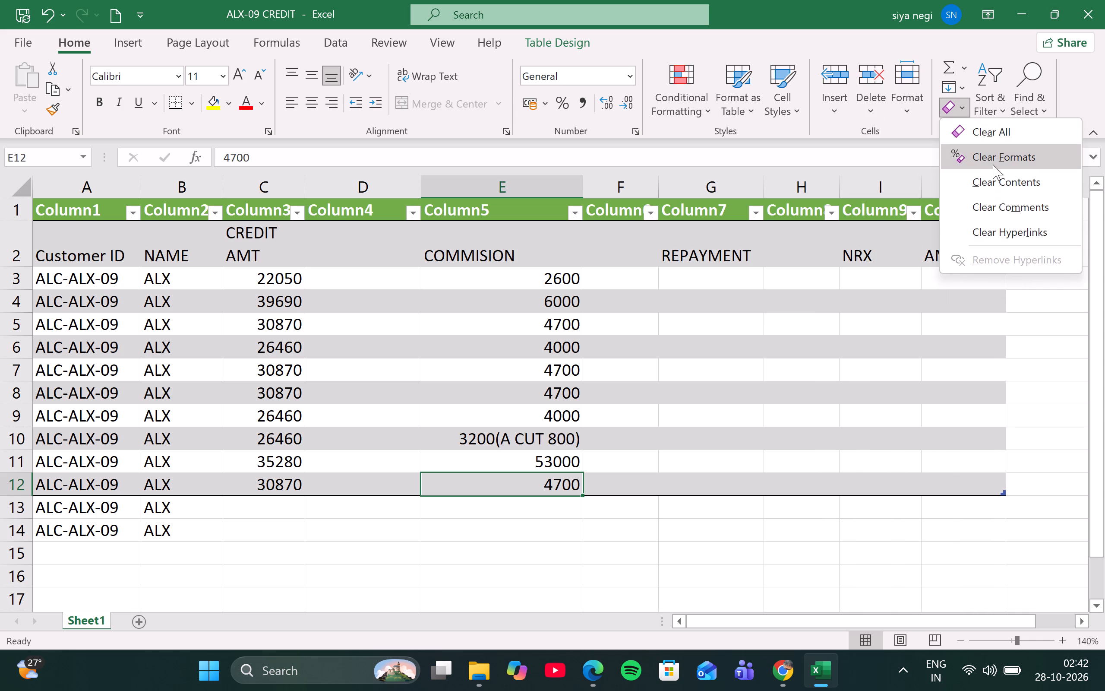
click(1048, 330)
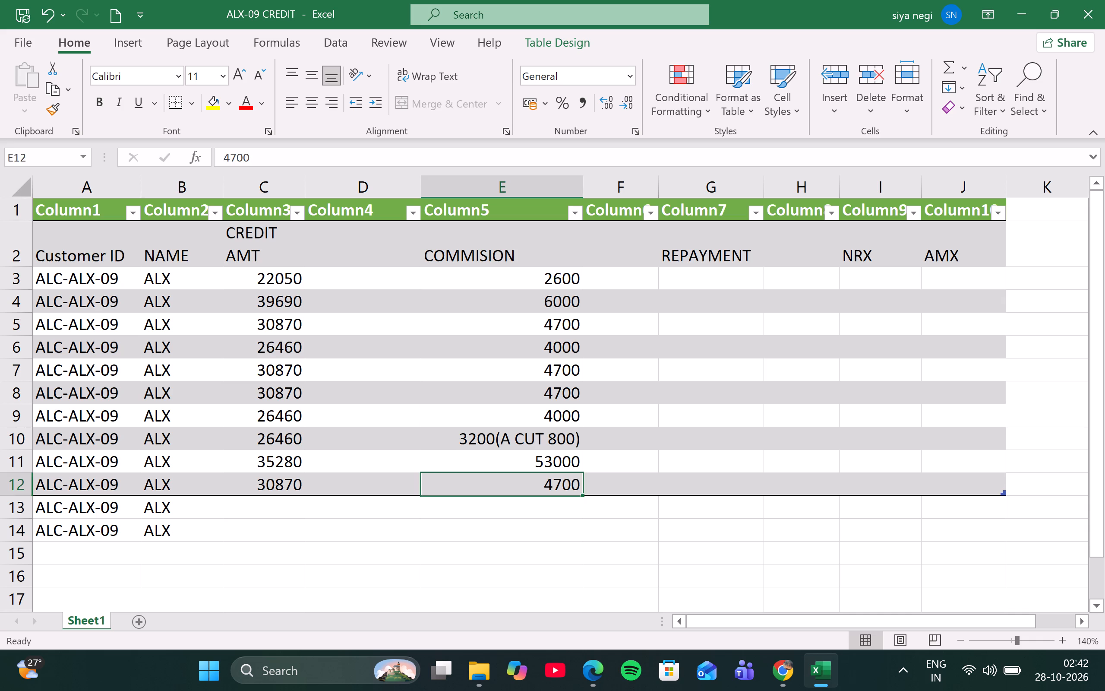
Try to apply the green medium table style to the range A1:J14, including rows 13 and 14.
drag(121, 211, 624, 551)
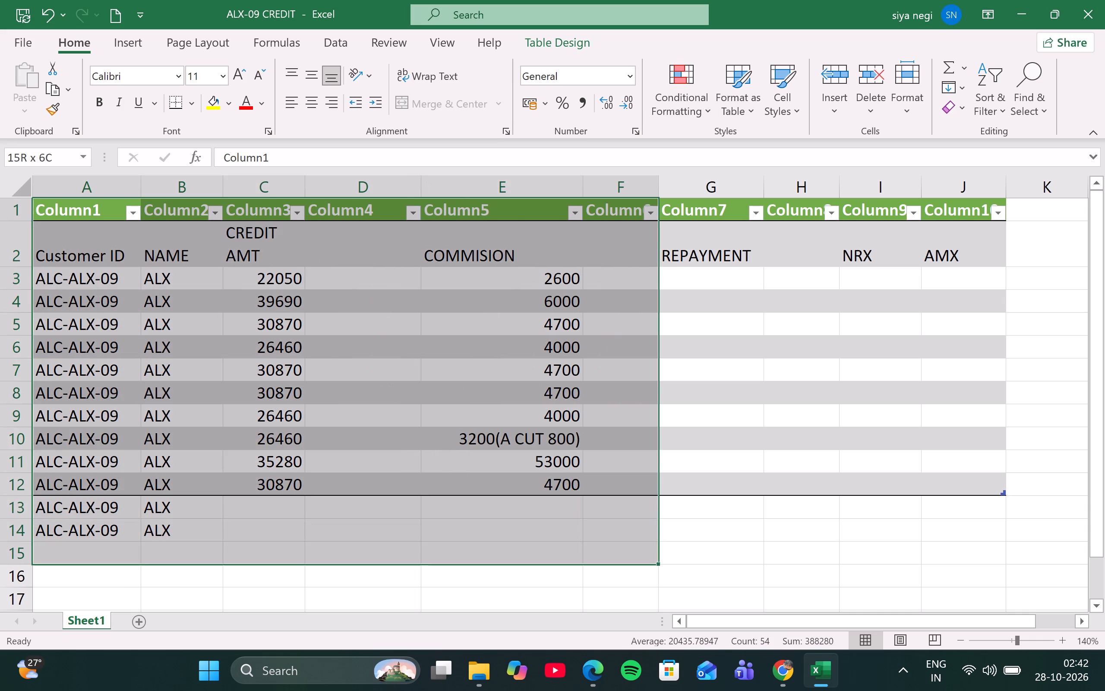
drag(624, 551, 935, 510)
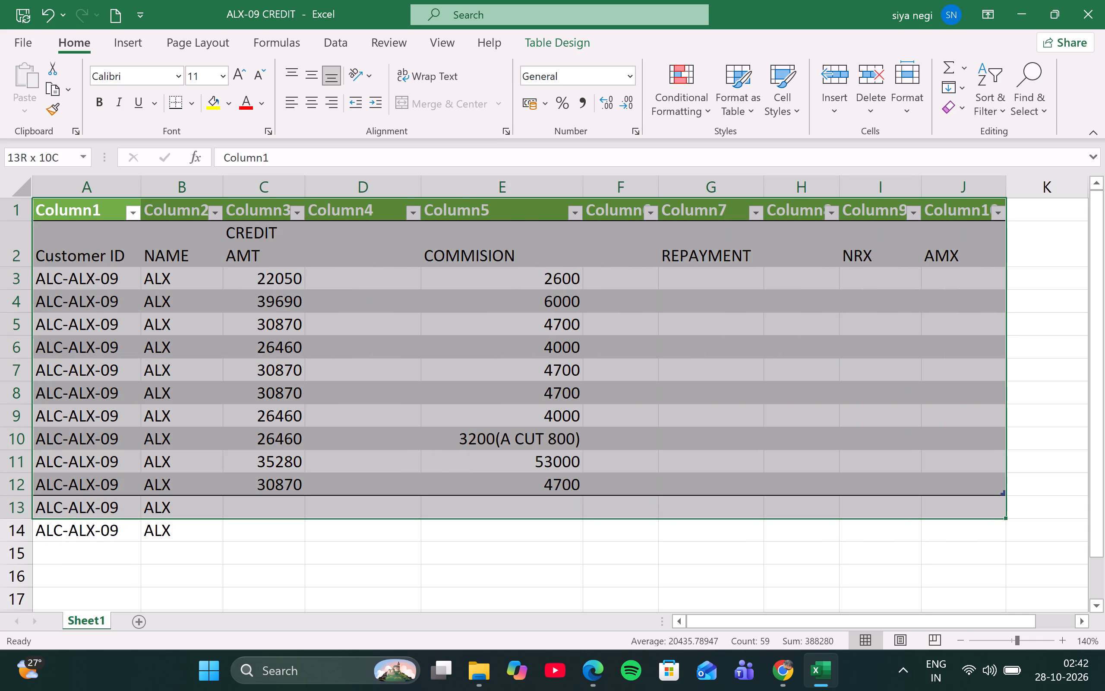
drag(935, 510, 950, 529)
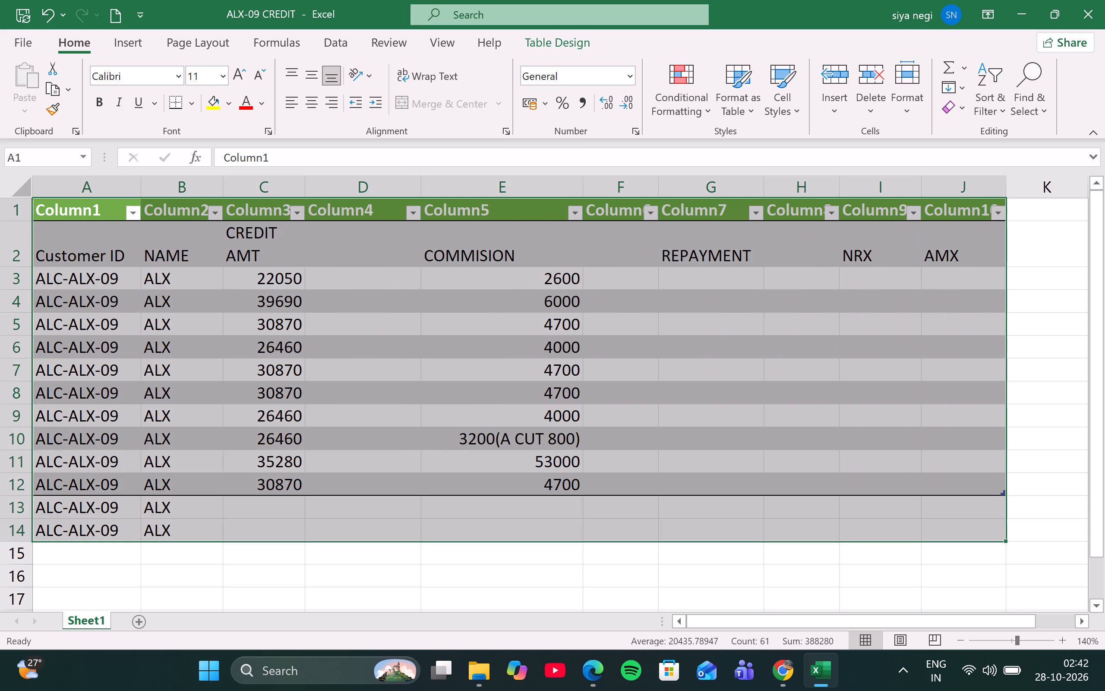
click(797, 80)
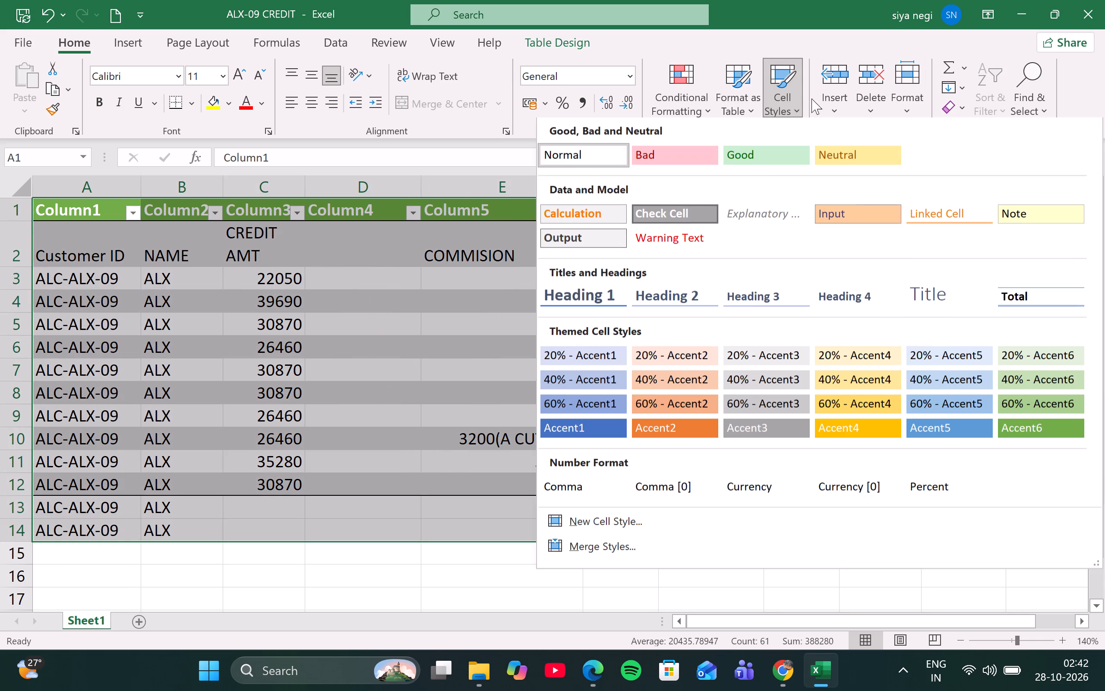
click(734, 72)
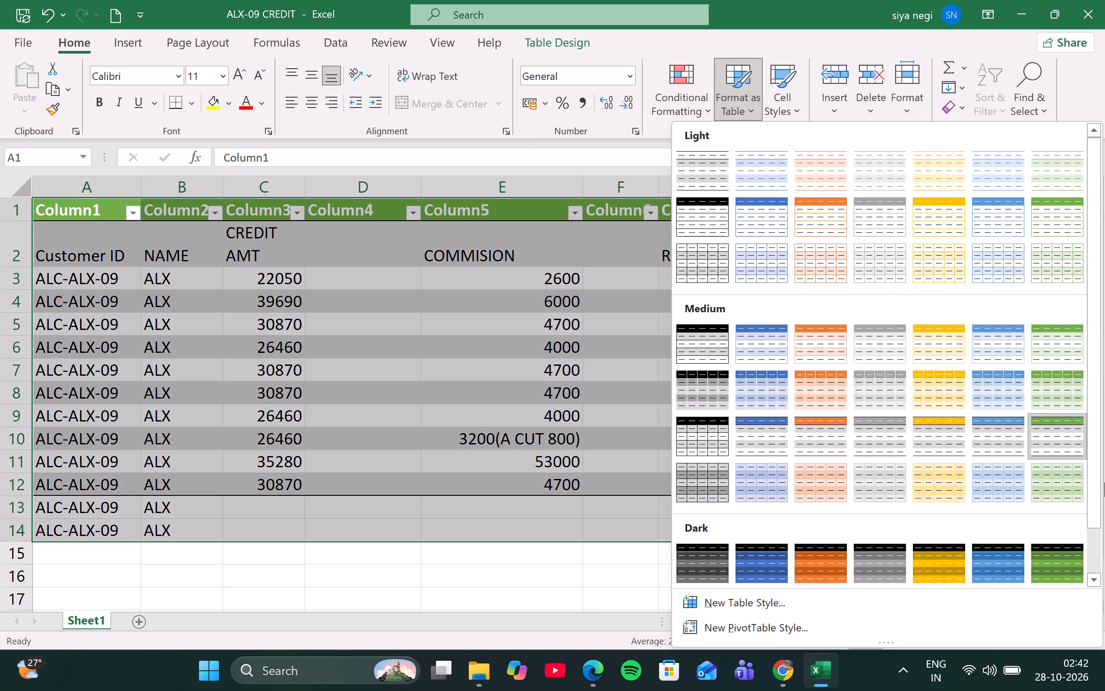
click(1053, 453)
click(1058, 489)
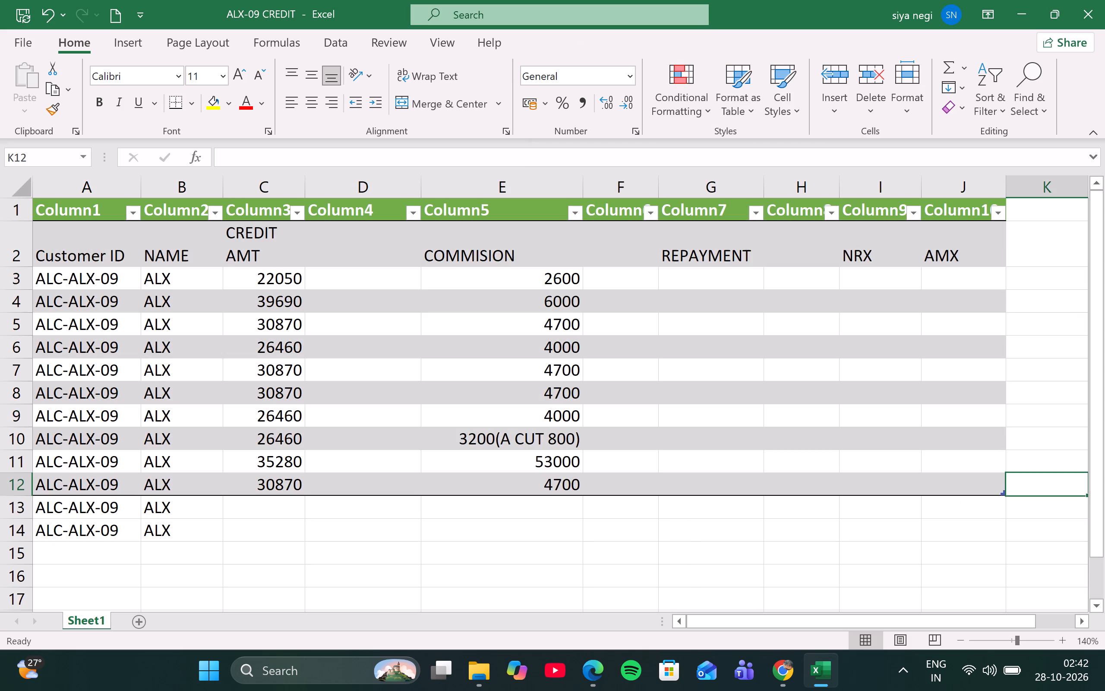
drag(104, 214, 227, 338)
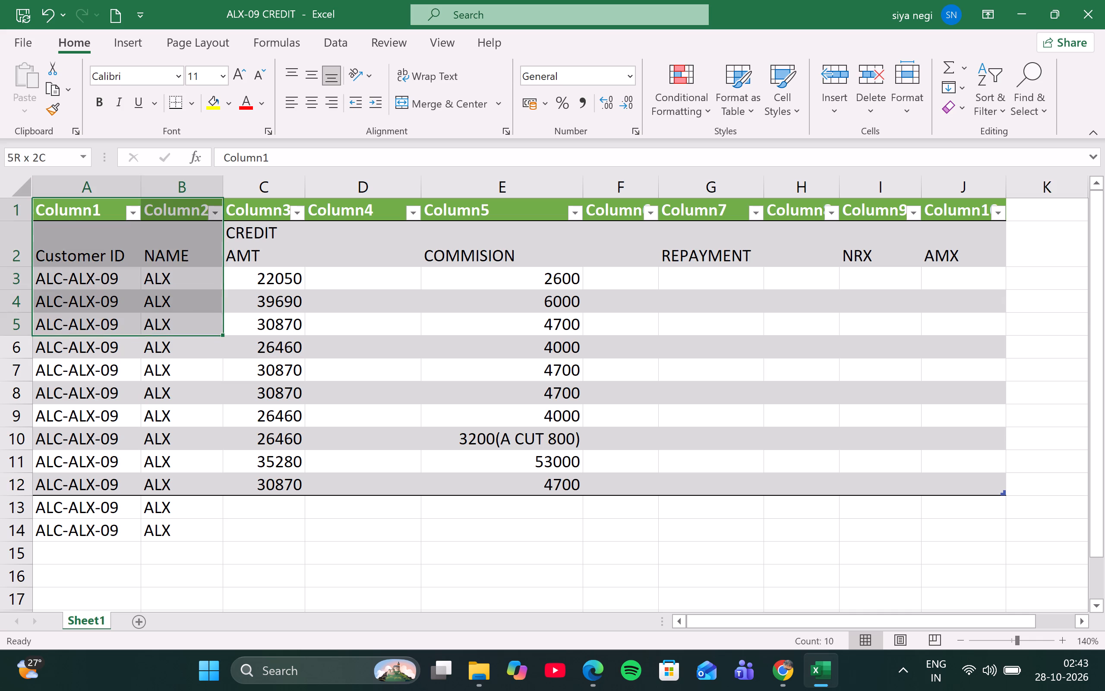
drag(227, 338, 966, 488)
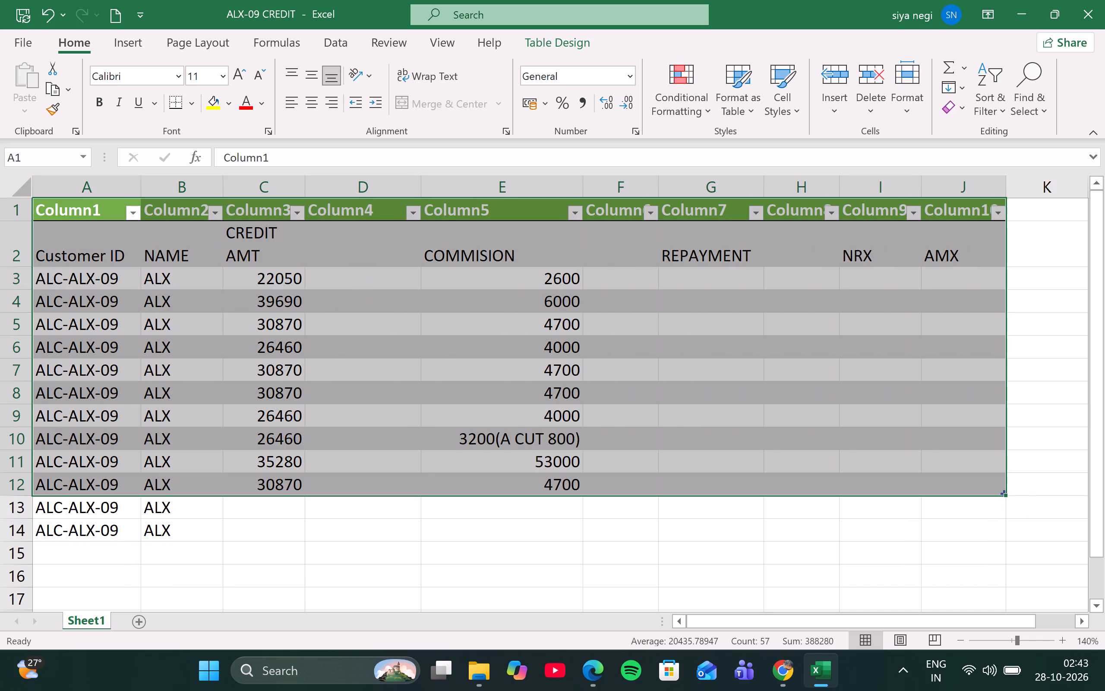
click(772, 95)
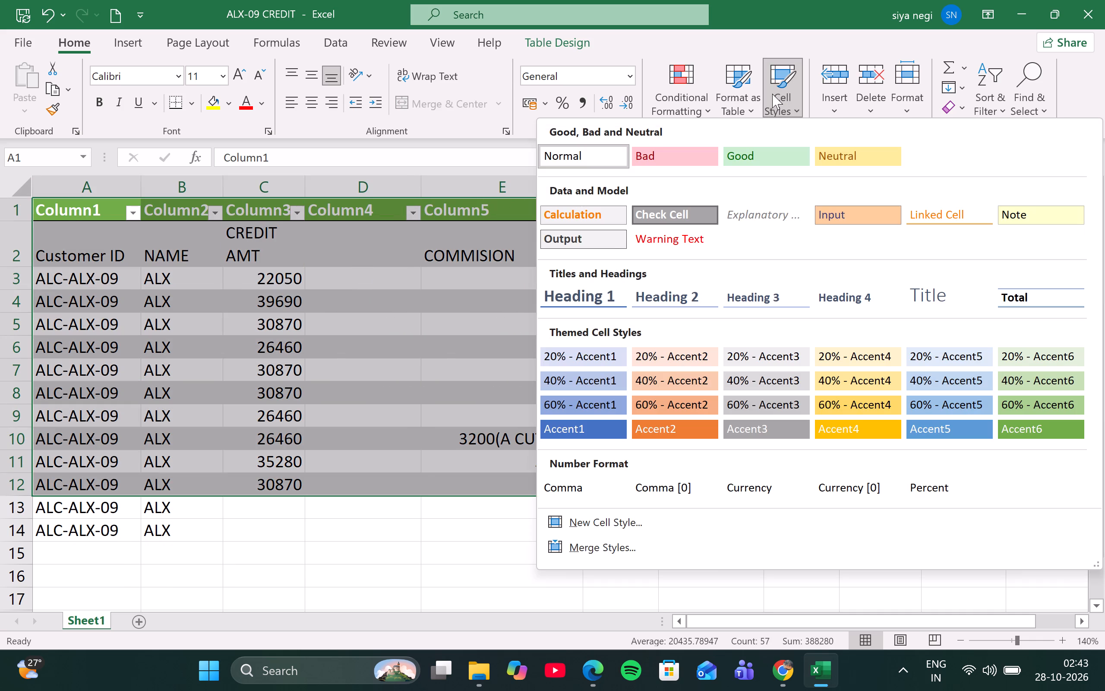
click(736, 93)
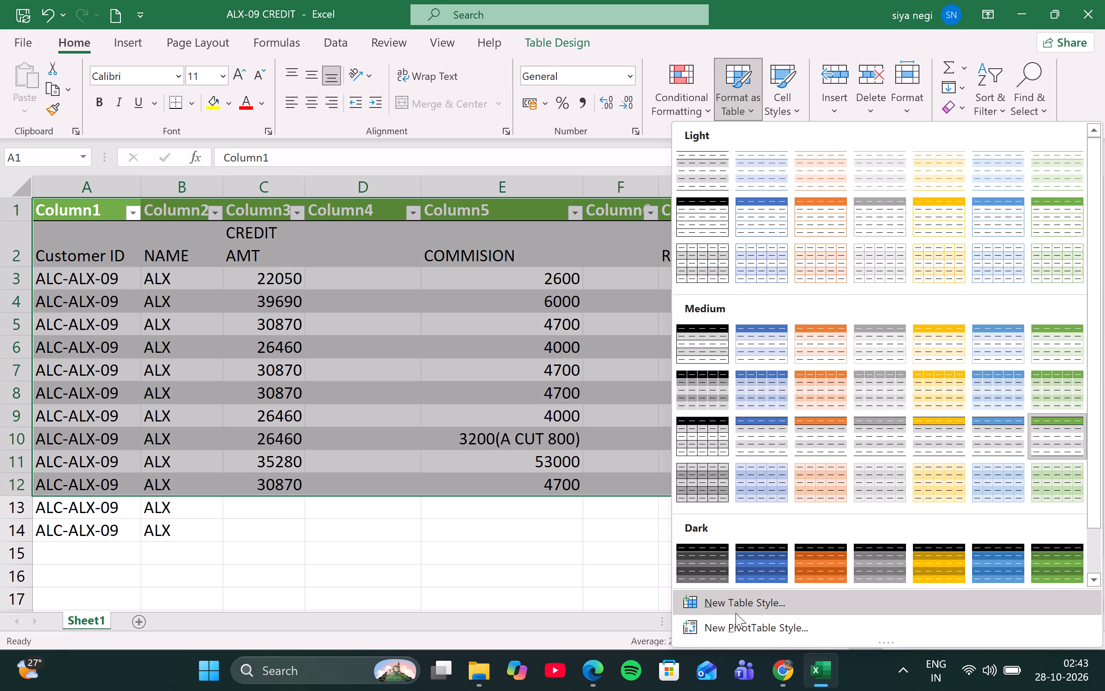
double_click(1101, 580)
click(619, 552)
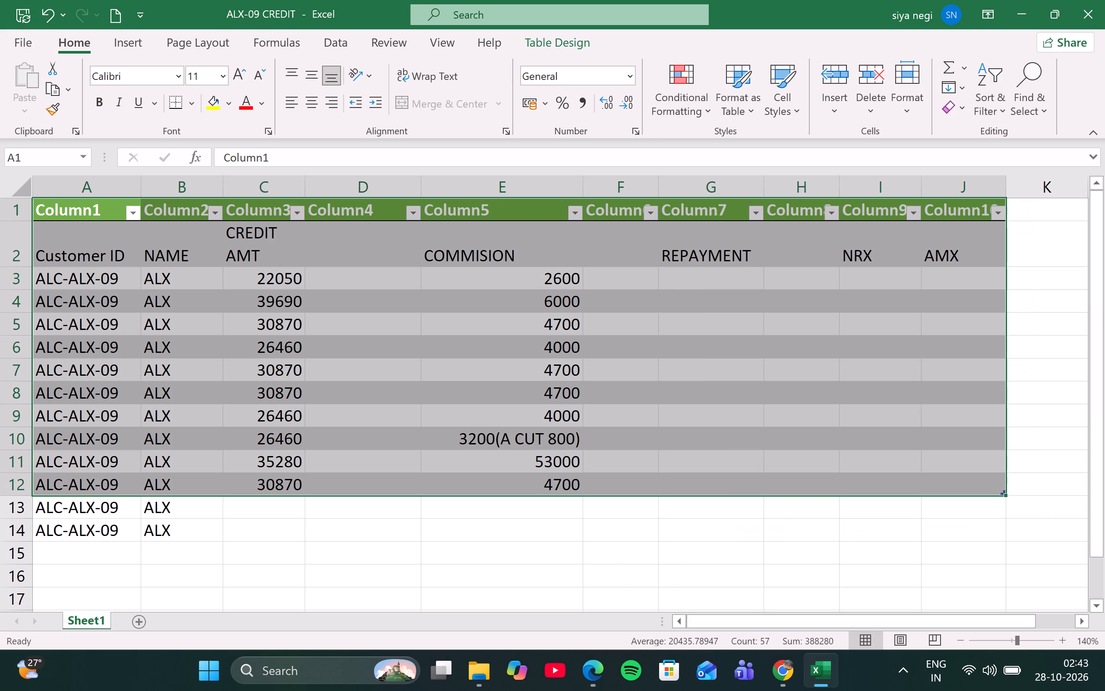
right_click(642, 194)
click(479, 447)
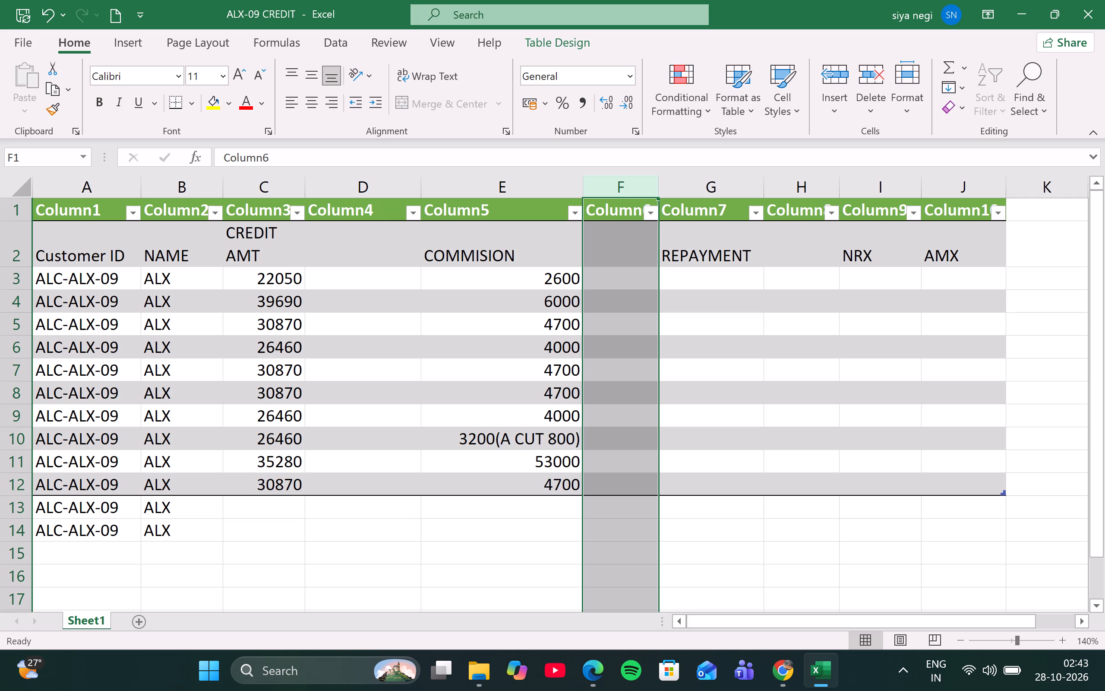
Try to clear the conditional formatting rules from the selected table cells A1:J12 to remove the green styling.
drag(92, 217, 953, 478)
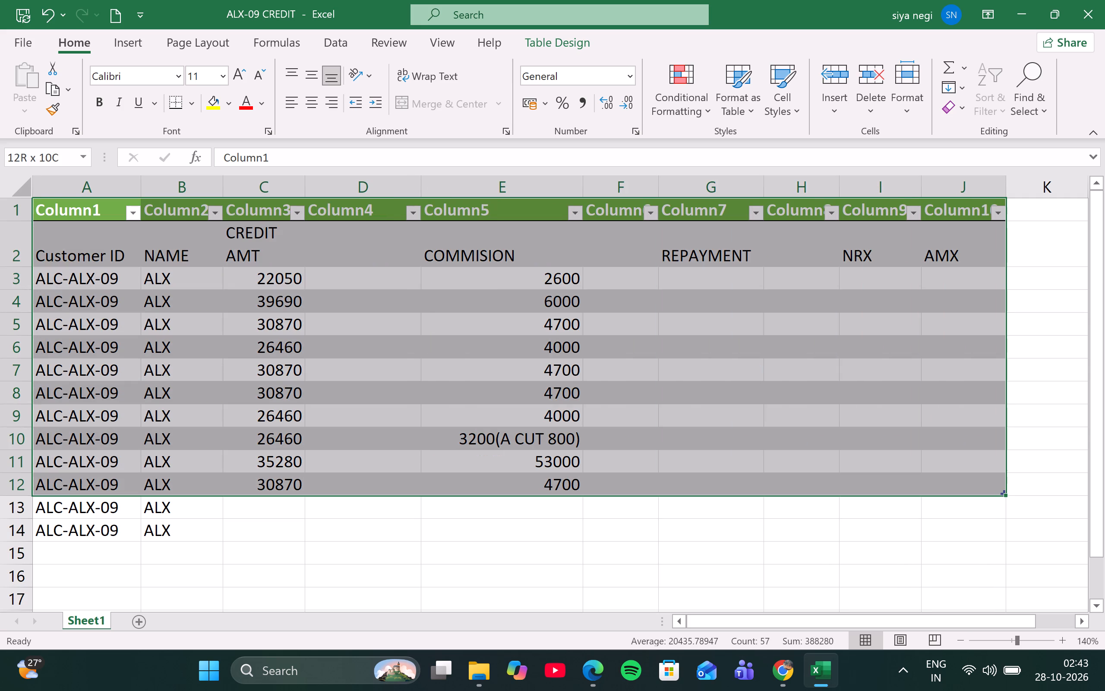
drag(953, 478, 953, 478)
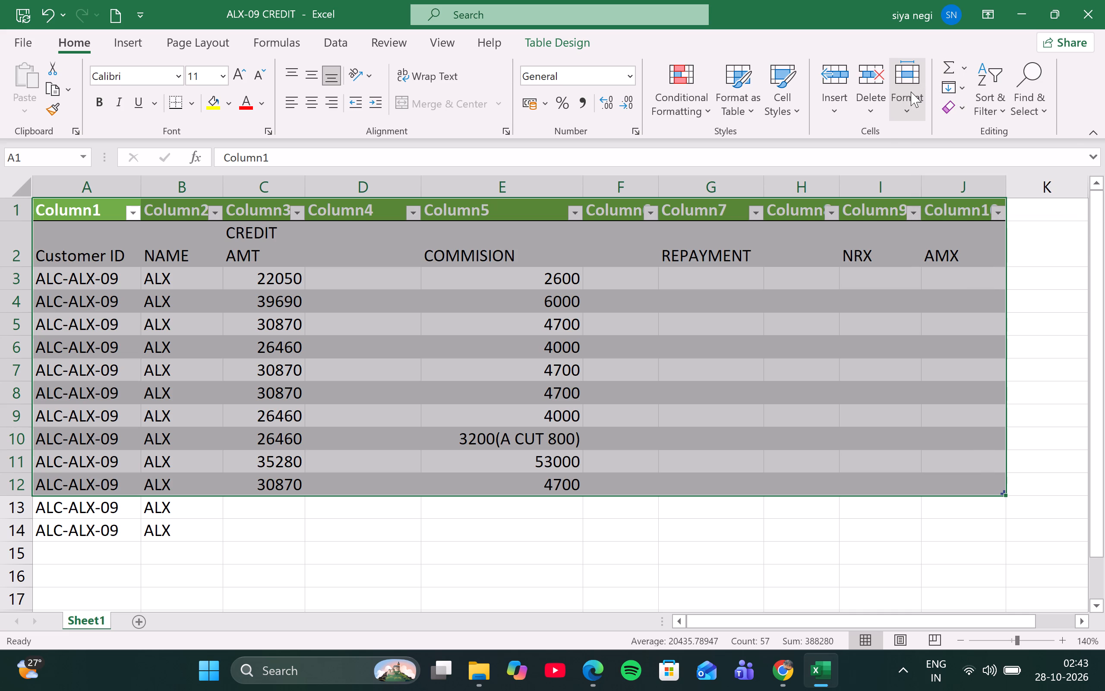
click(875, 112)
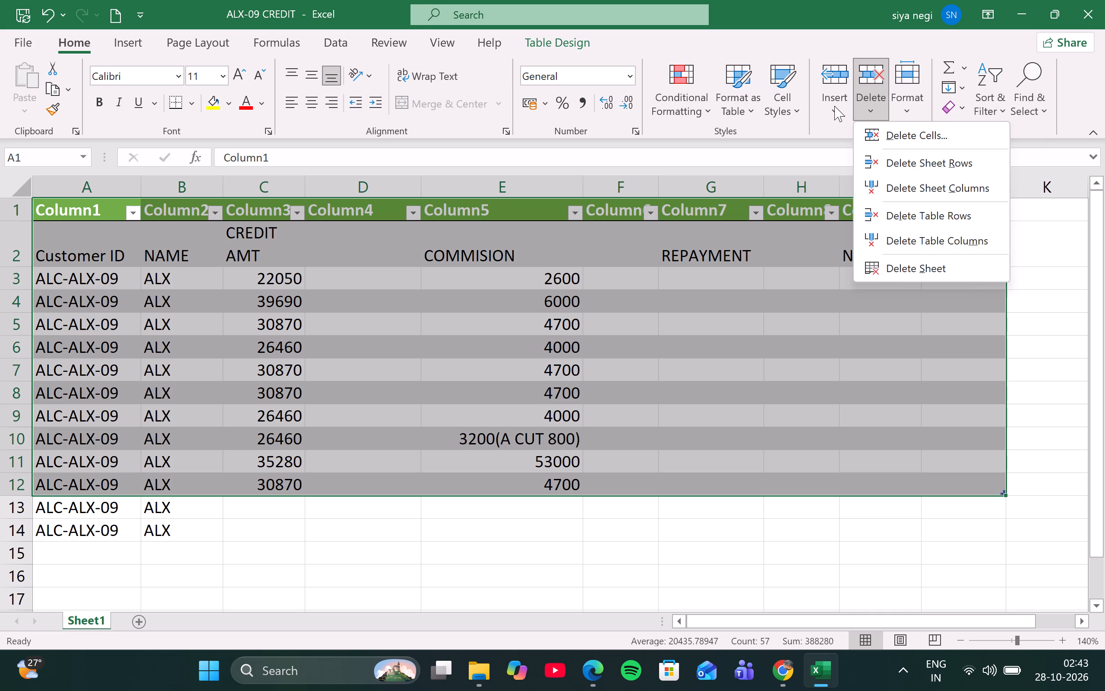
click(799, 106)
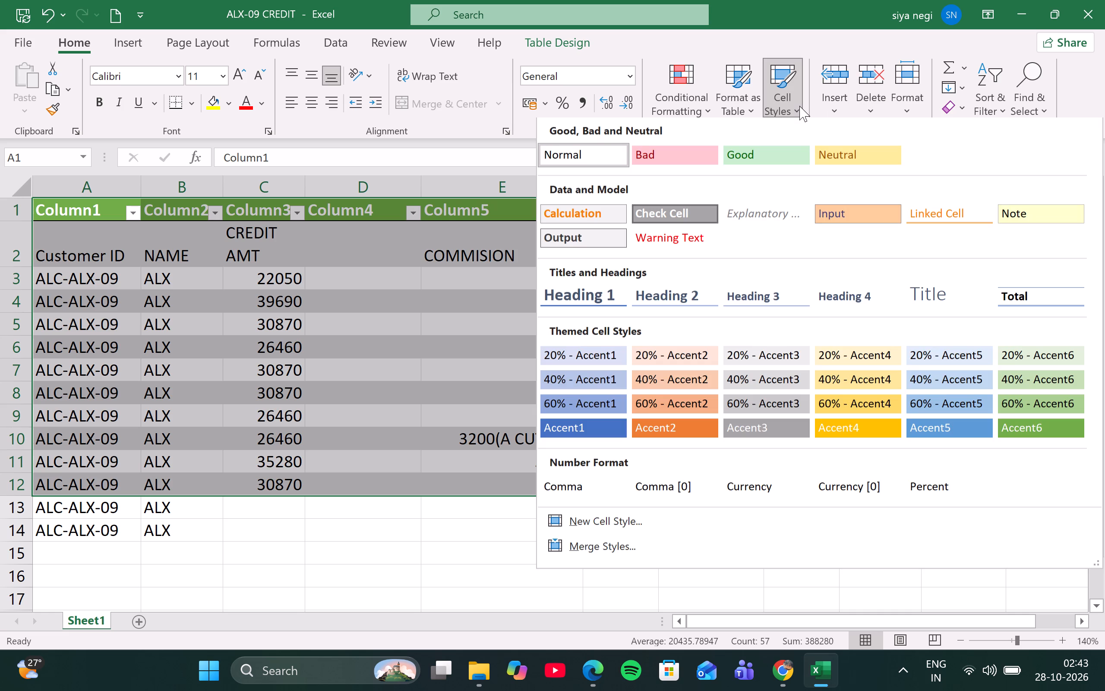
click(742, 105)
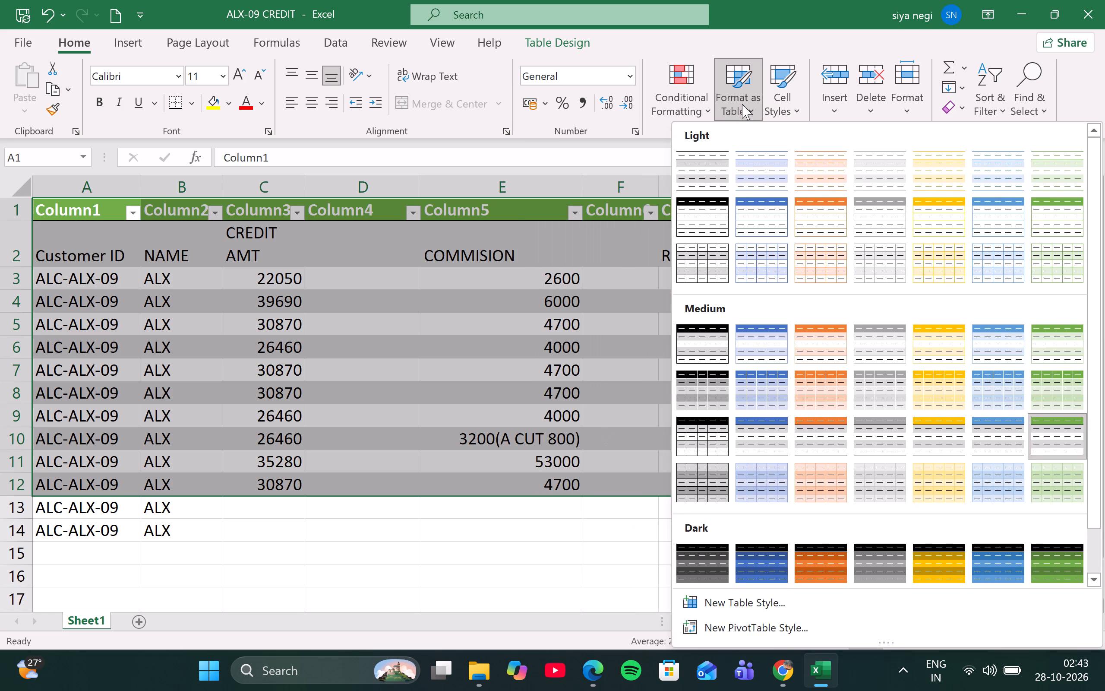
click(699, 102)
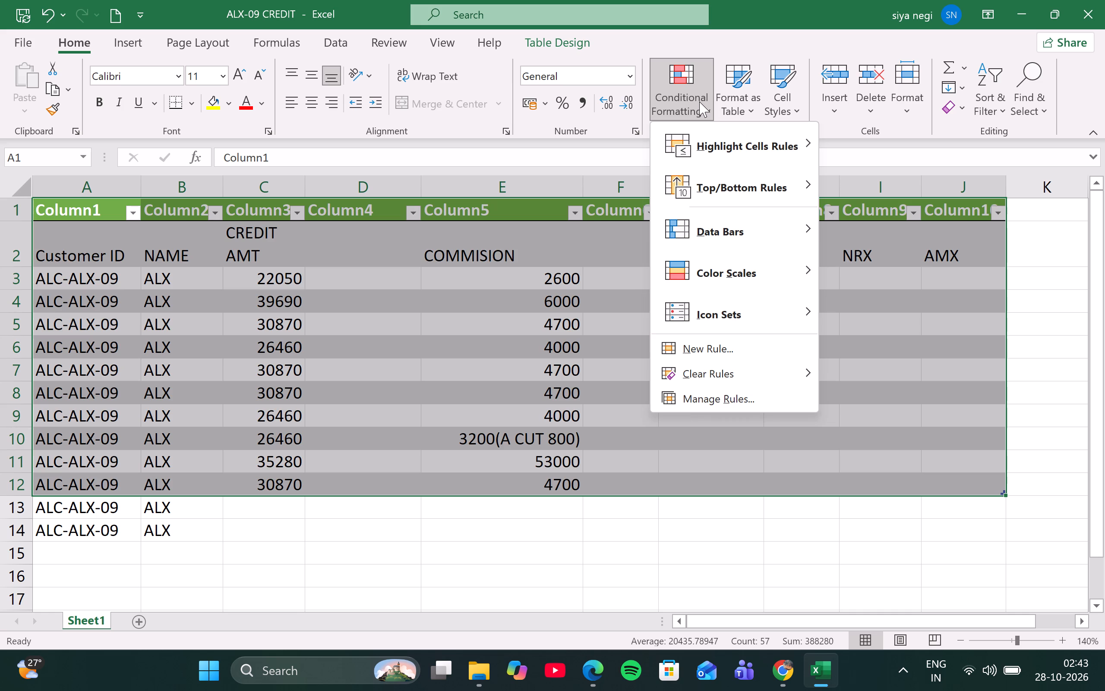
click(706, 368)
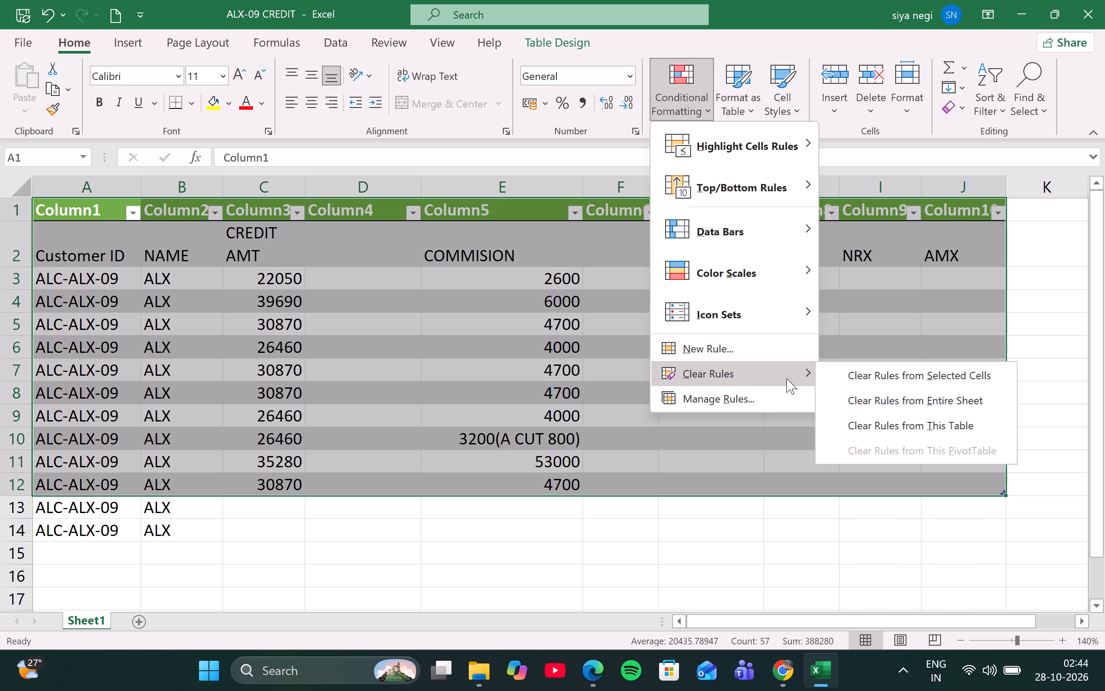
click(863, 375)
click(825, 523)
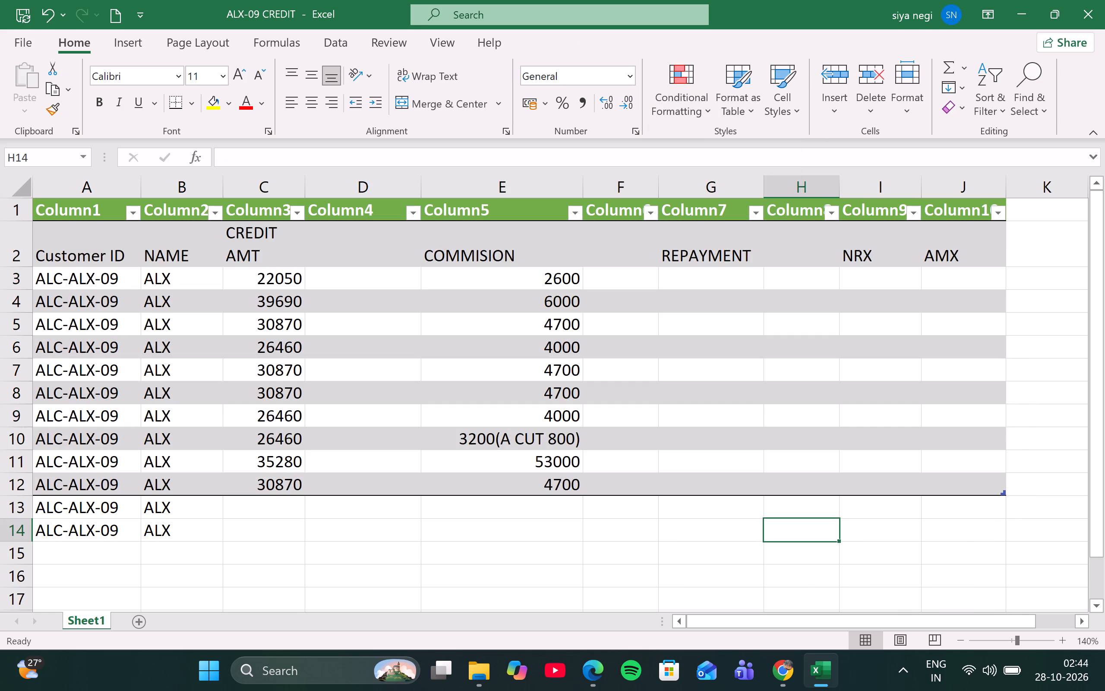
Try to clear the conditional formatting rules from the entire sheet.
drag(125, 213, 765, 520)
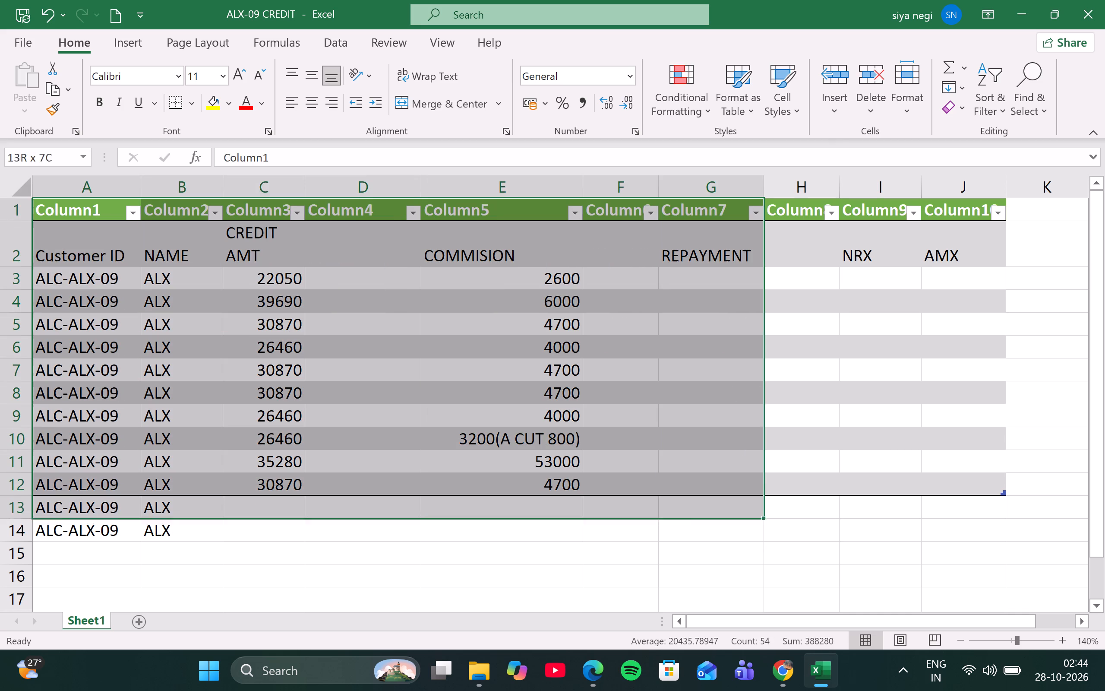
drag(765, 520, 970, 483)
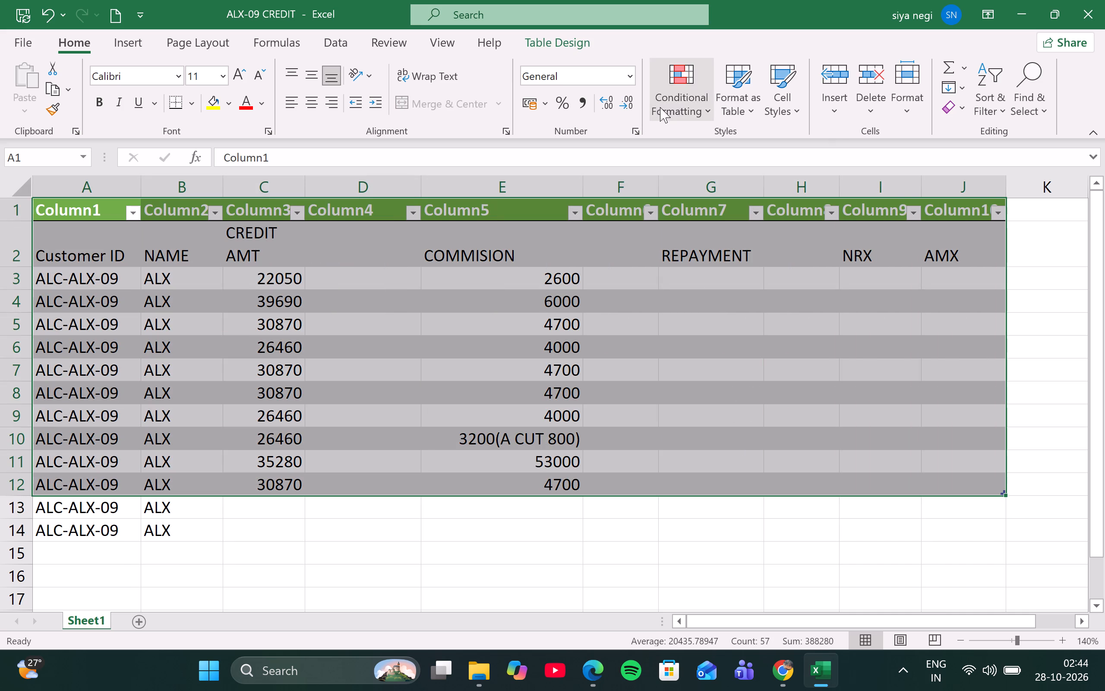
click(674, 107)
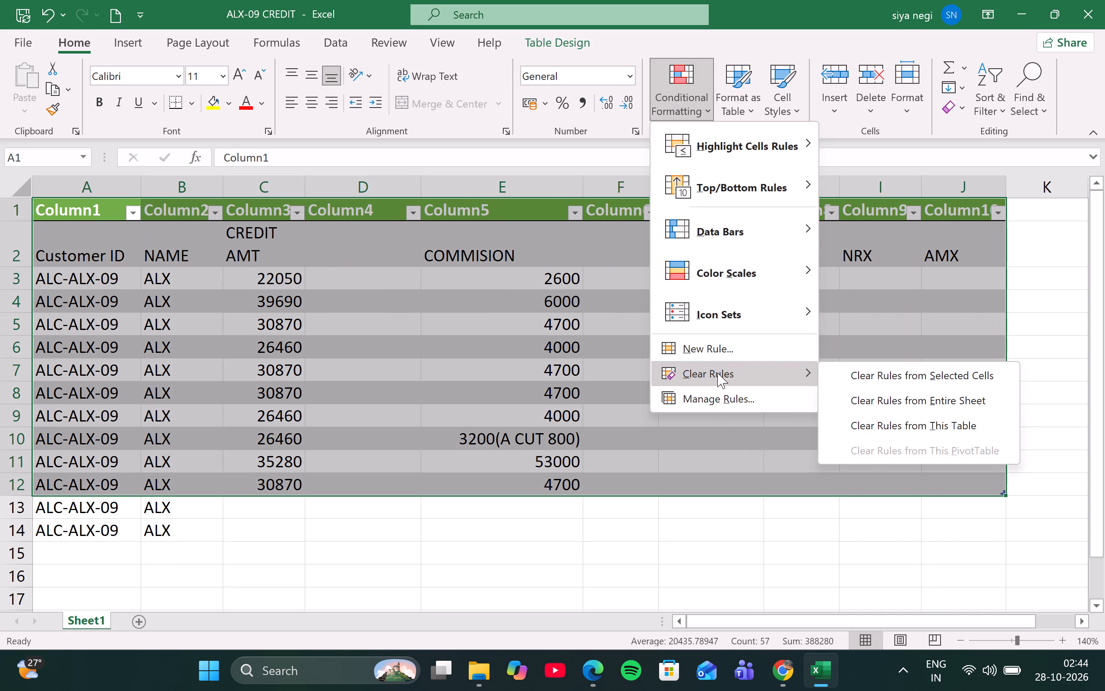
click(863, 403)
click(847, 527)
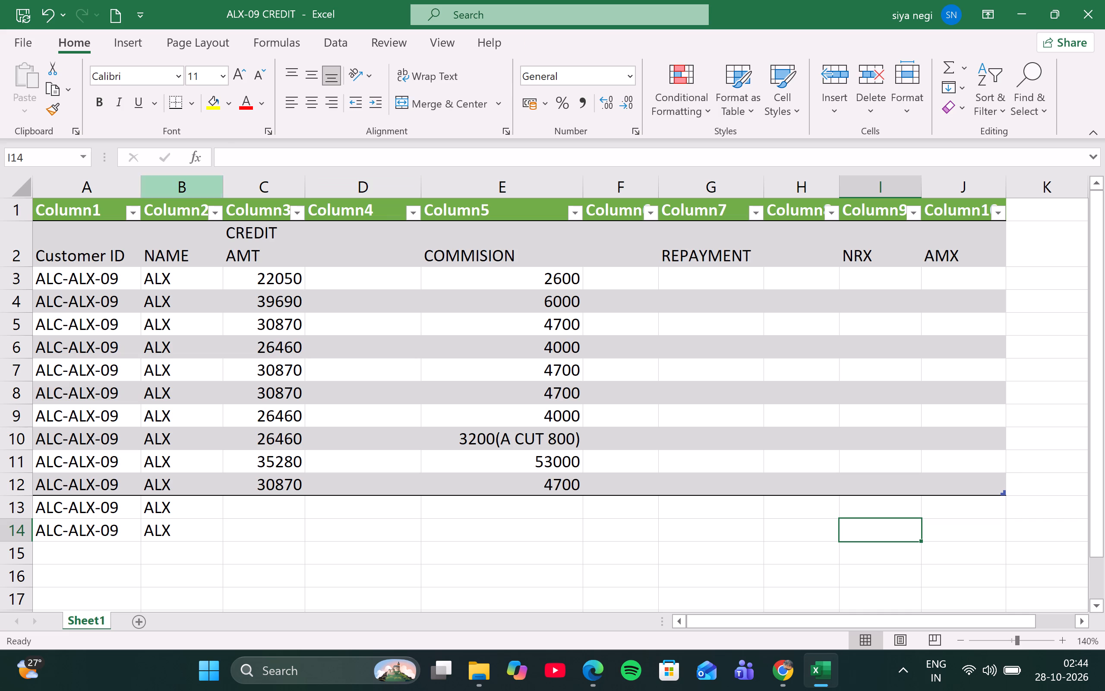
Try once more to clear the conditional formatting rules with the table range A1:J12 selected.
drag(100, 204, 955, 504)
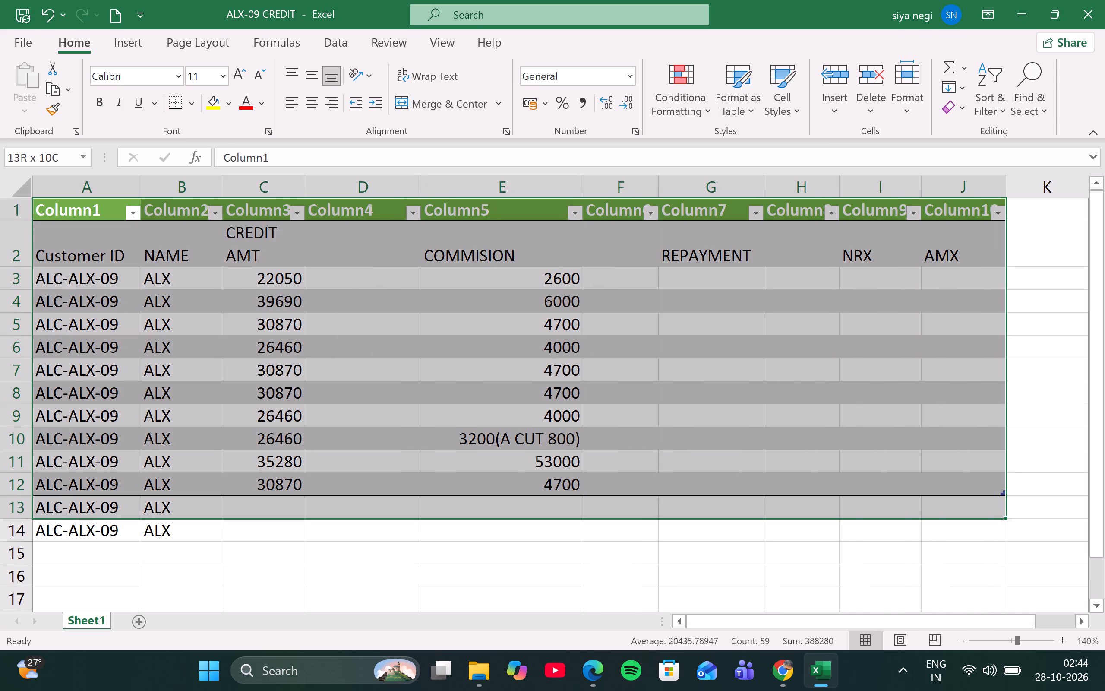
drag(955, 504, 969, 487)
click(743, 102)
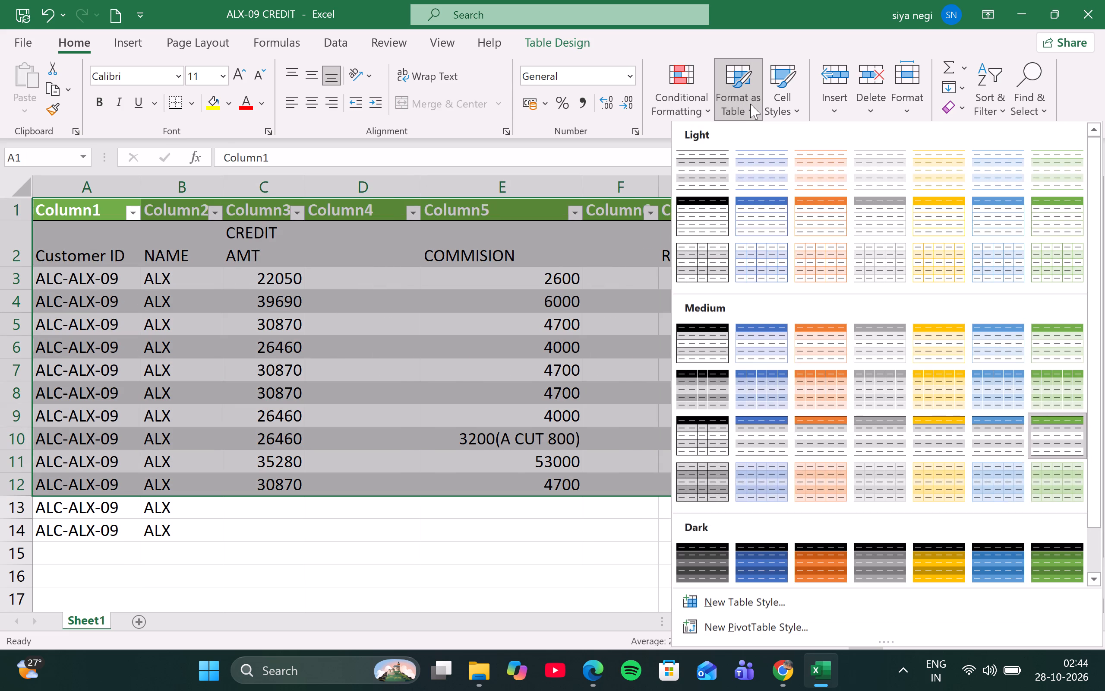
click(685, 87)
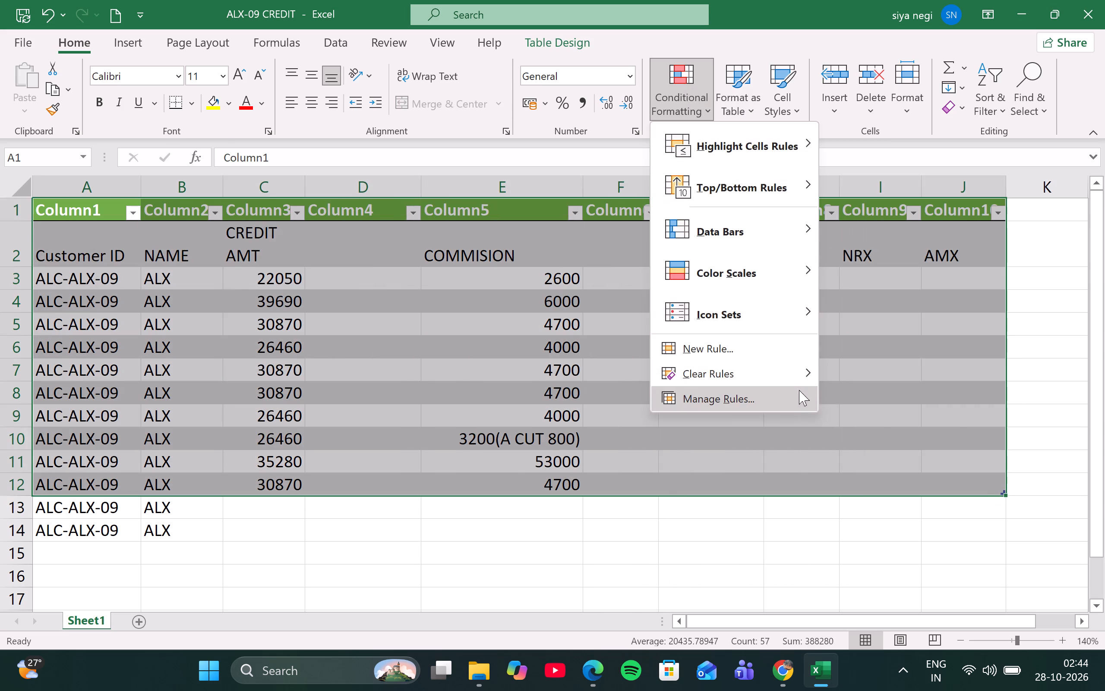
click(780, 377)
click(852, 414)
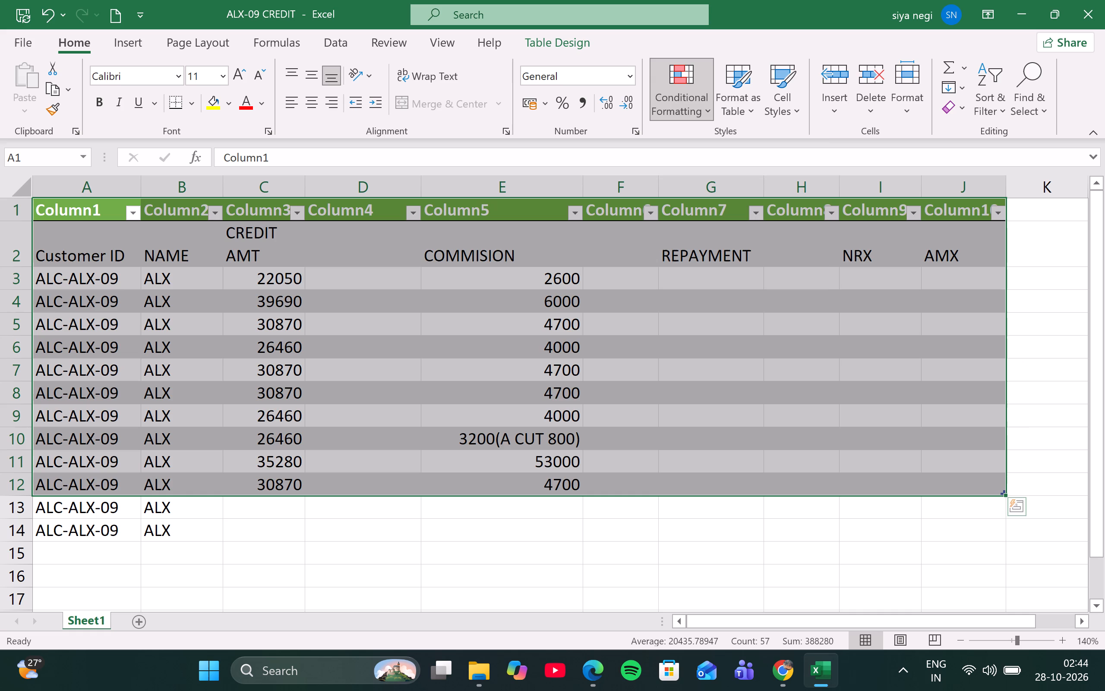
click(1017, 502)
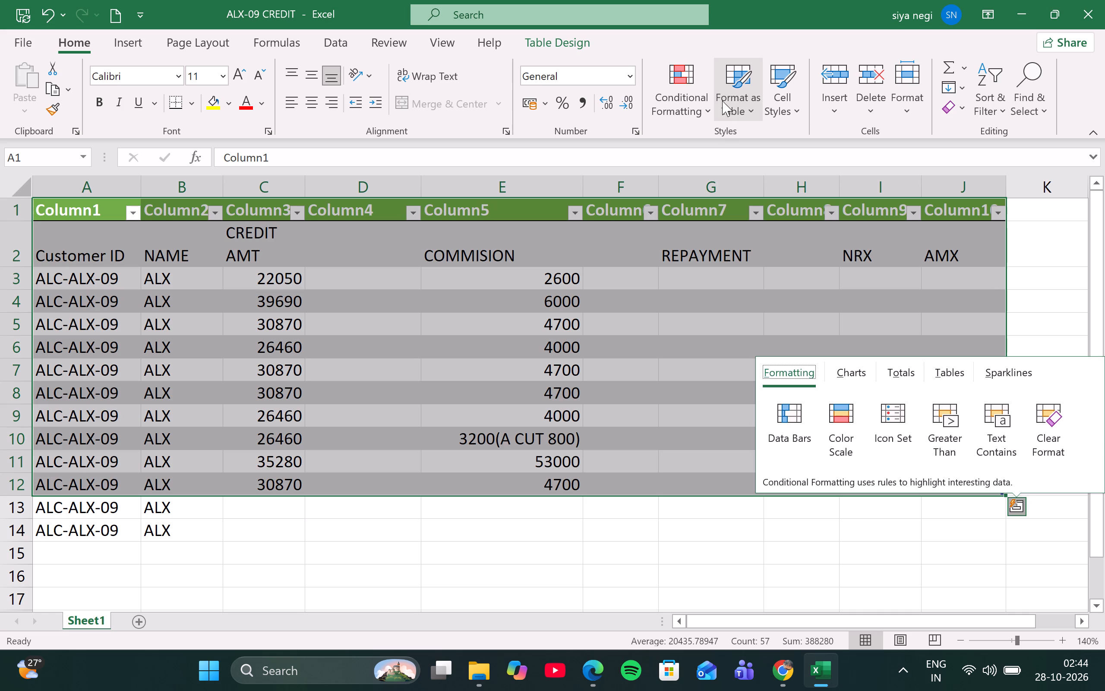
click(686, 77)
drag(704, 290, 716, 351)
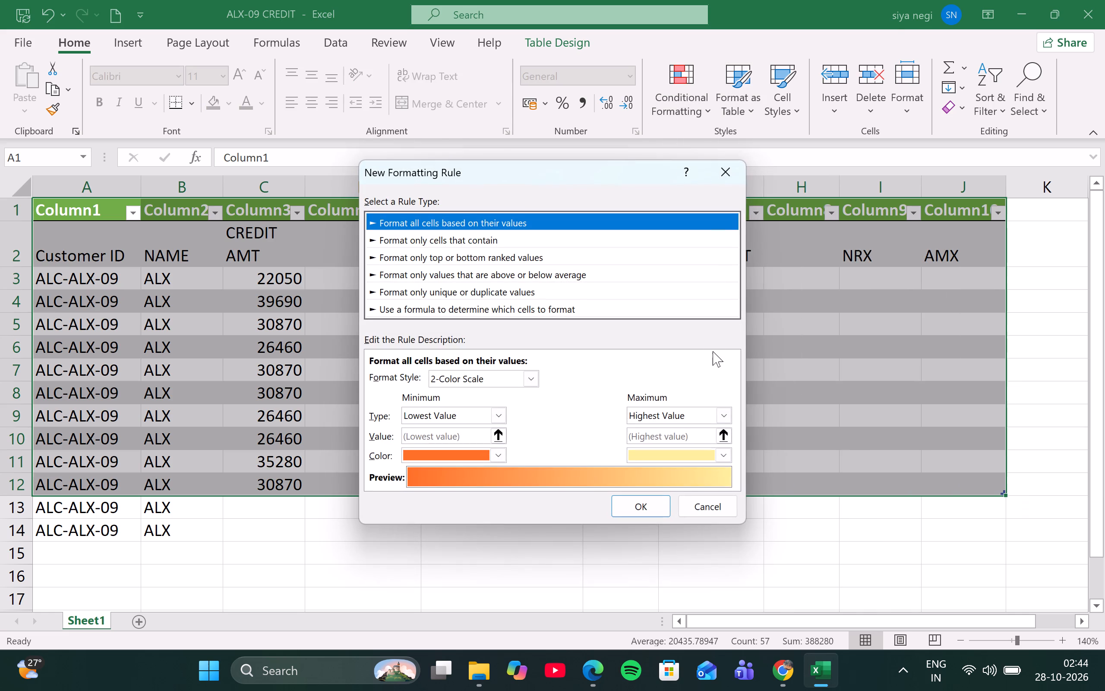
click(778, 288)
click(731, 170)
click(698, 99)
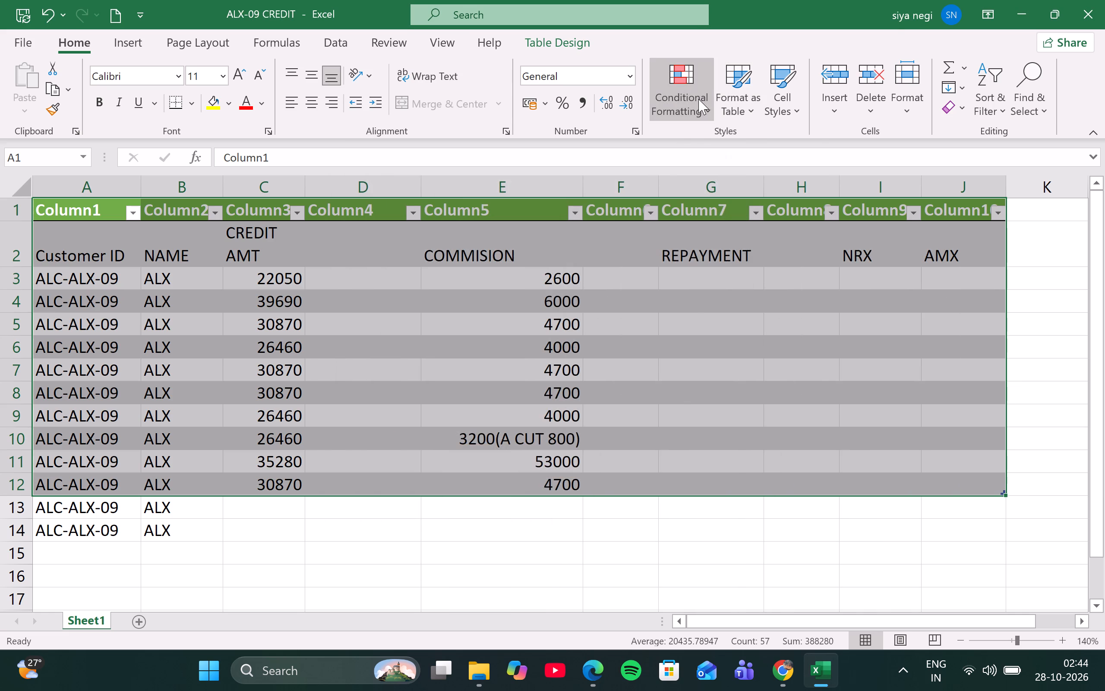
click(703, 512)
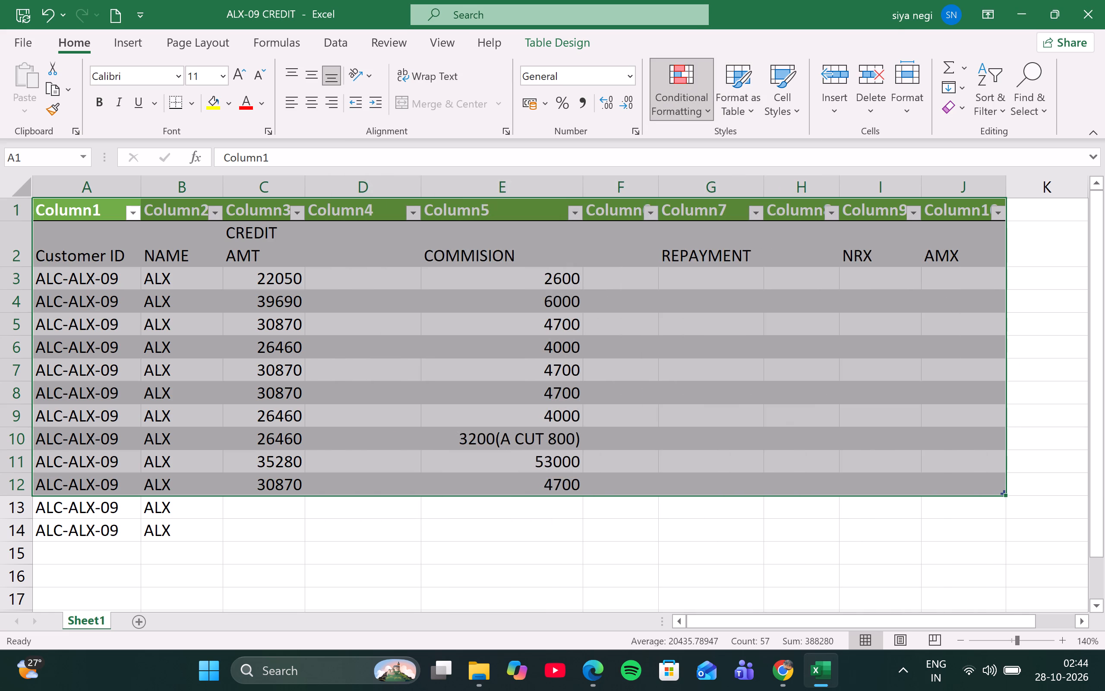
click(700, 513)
Undo the edits back past the green table's creation and the 6000 commission entry, keeping 2600 in E2.
click(38, 20)
click(44, 18)
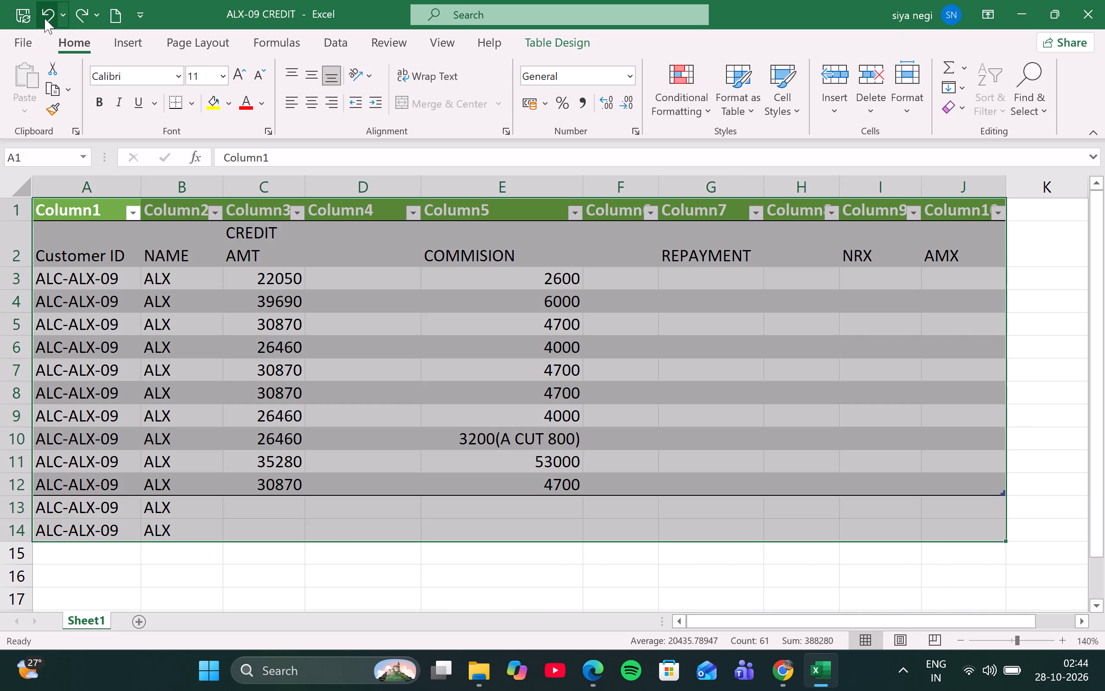
click(45, 18)
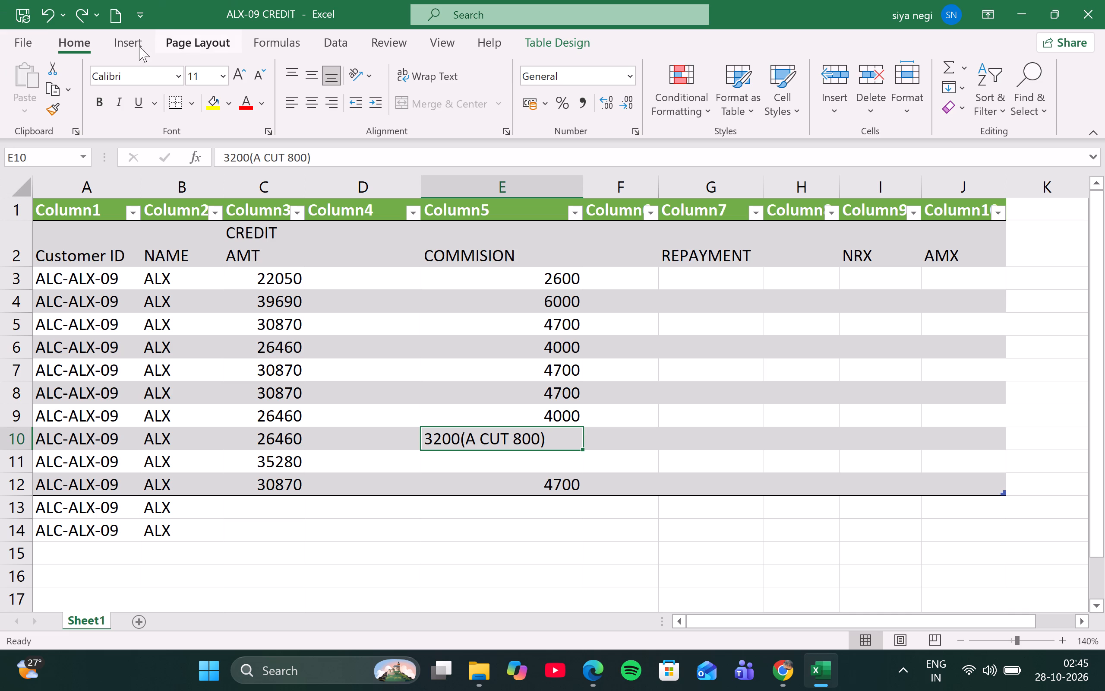
triple_click(43, 25)
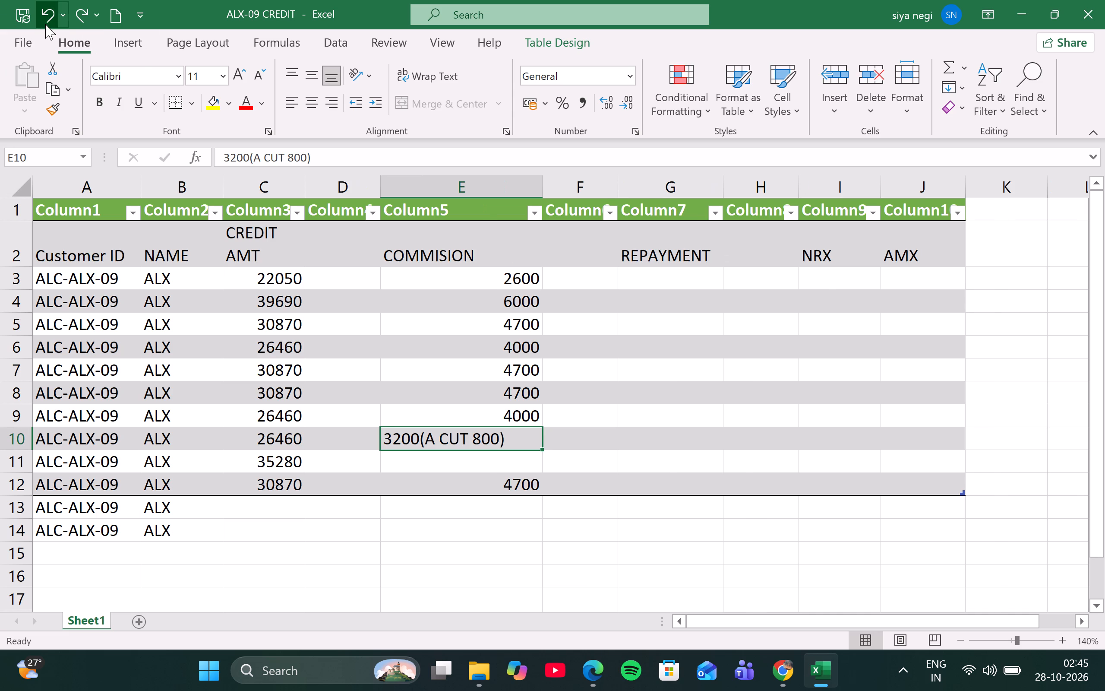
triple_click(46, 24)
triple_click(46, 24)
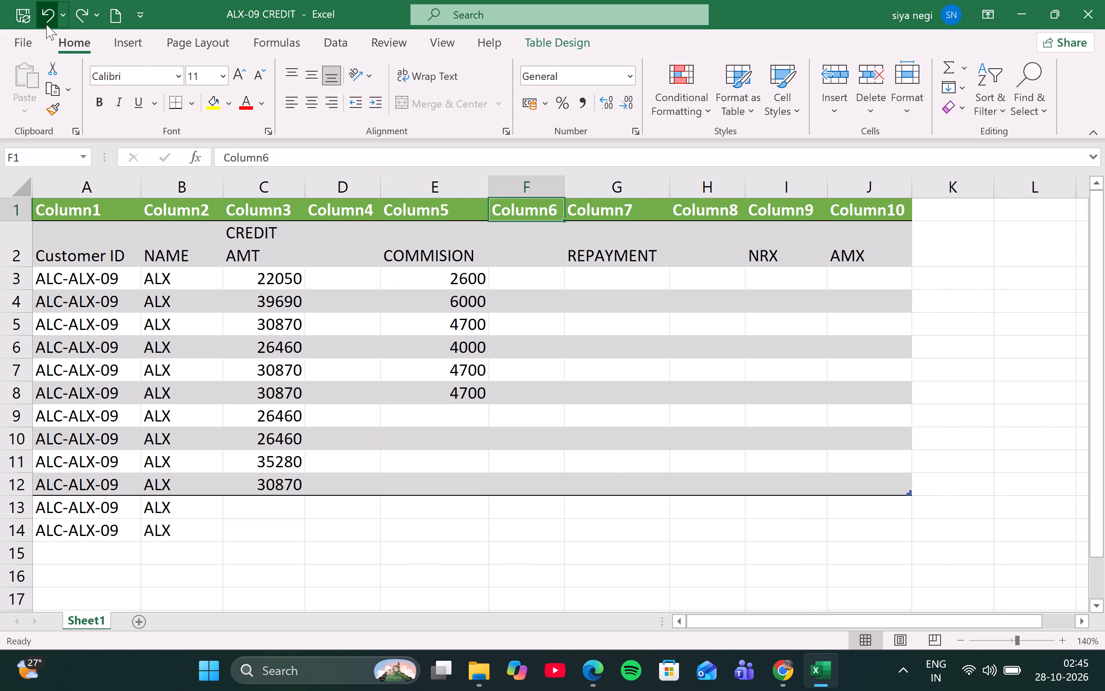
triple_click(46, 24)
click(46, 24)
triple_click(46, 24)
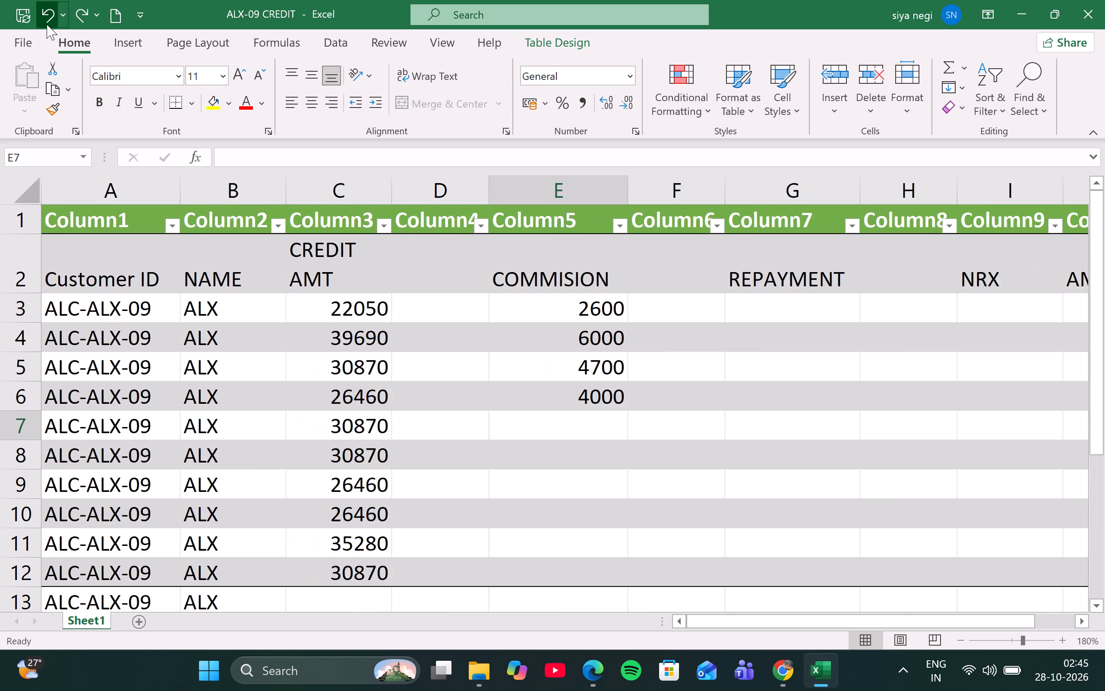
triple_click(47, 24)
double_click(47, 24)
click(47, 24)
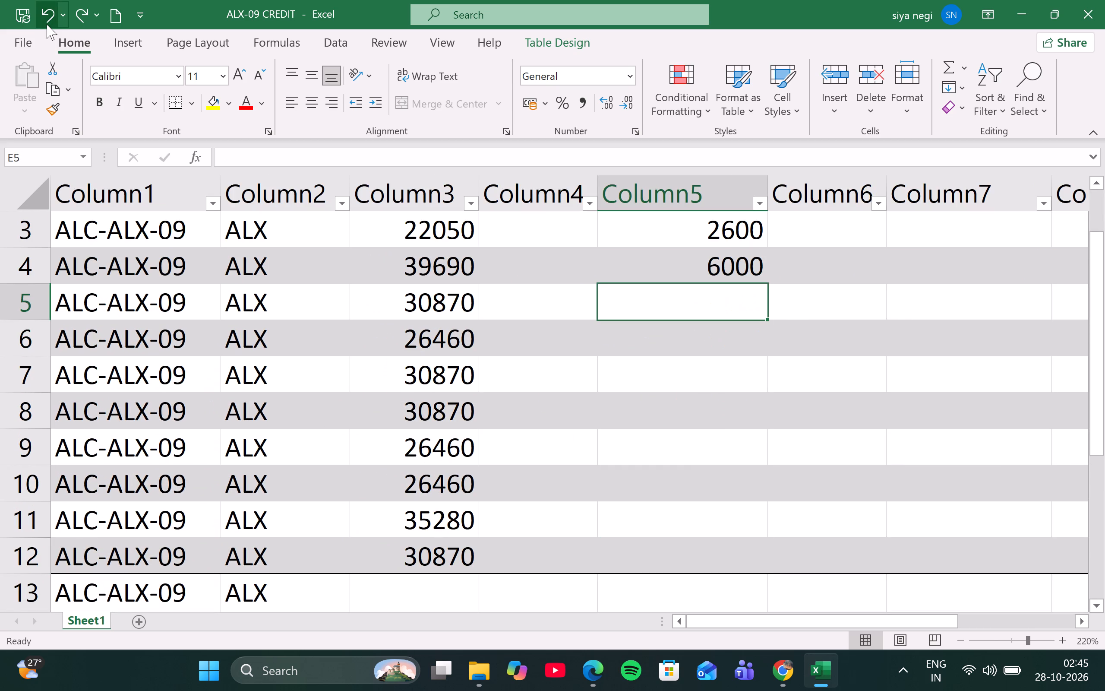
click(47, 24)
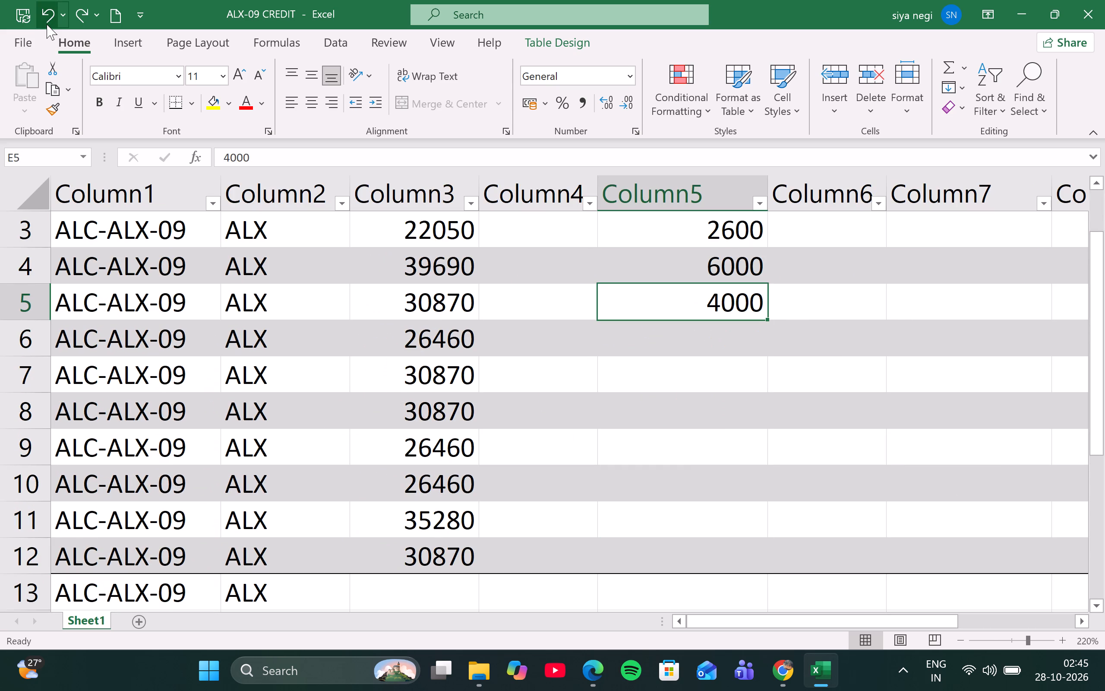
click(47, 24)
double_click(47, 24)
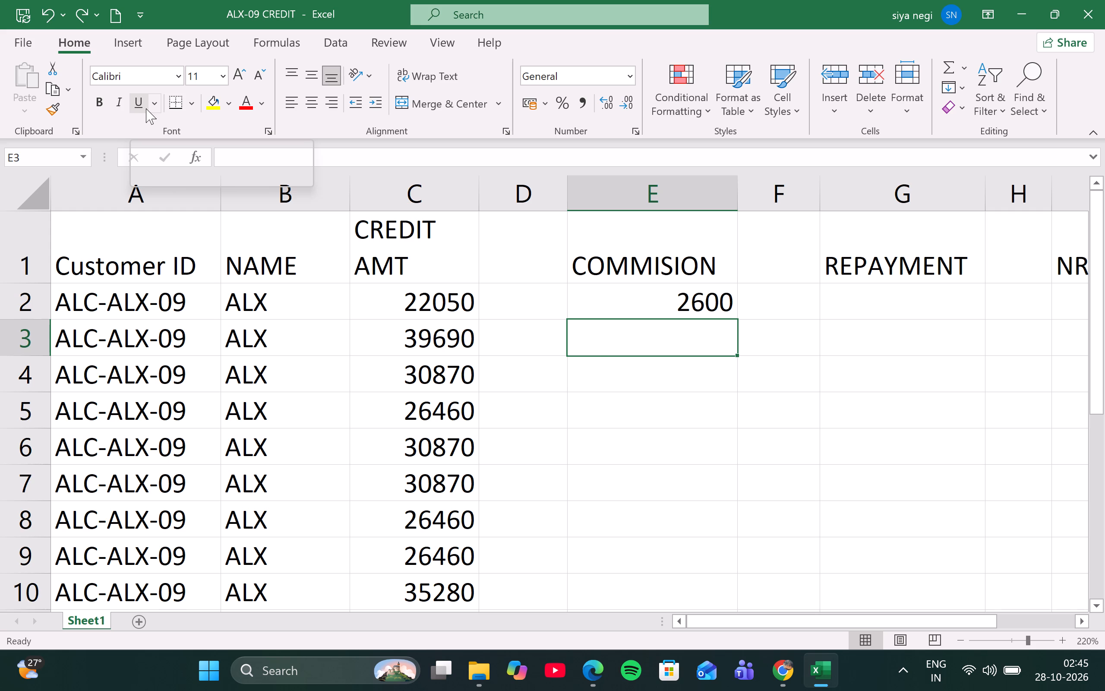
Enter the commission amounts 6000, 4700, 4700, 4700 and 4000 in cells E3 to E7.
text(6000)
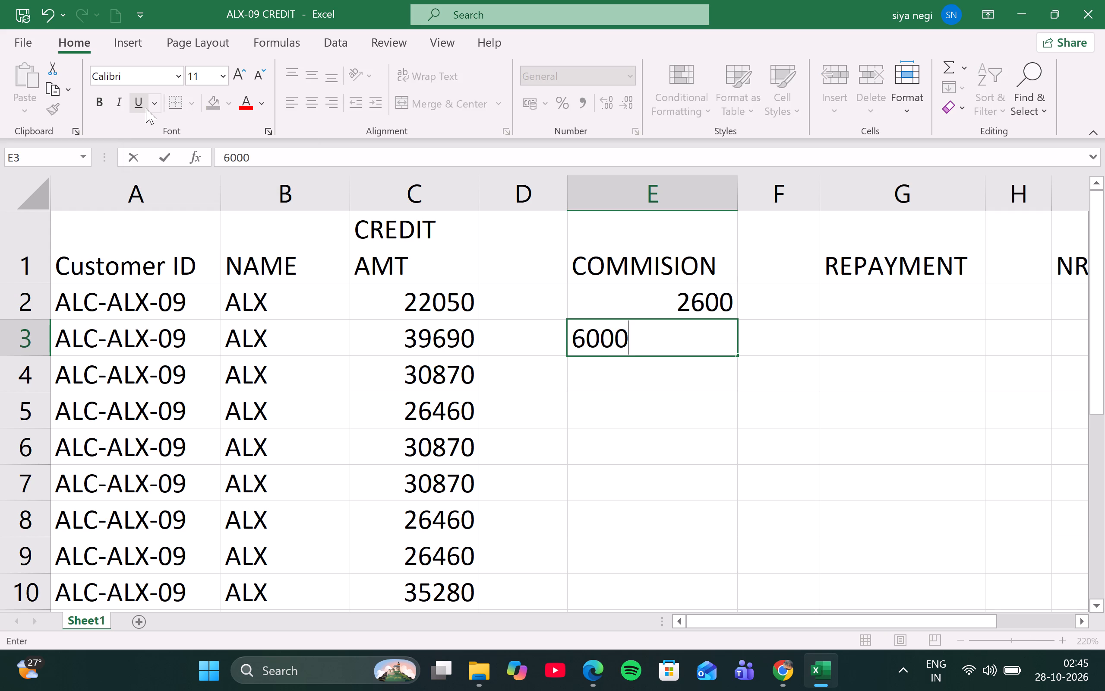
key(Return)
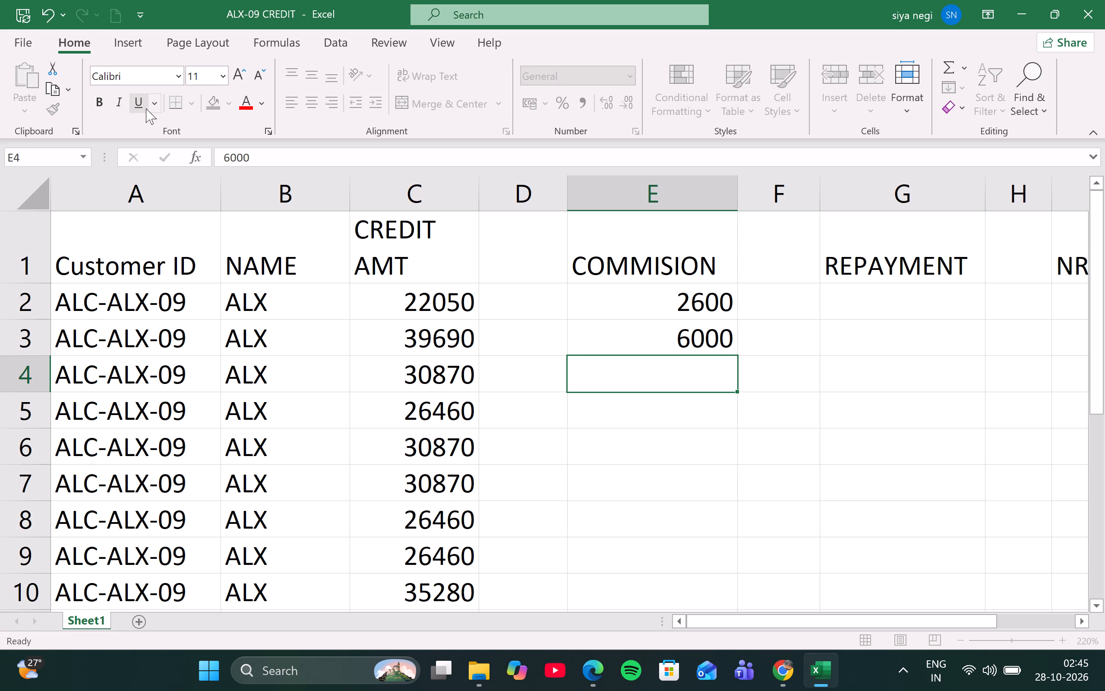
key(4)
key(7)
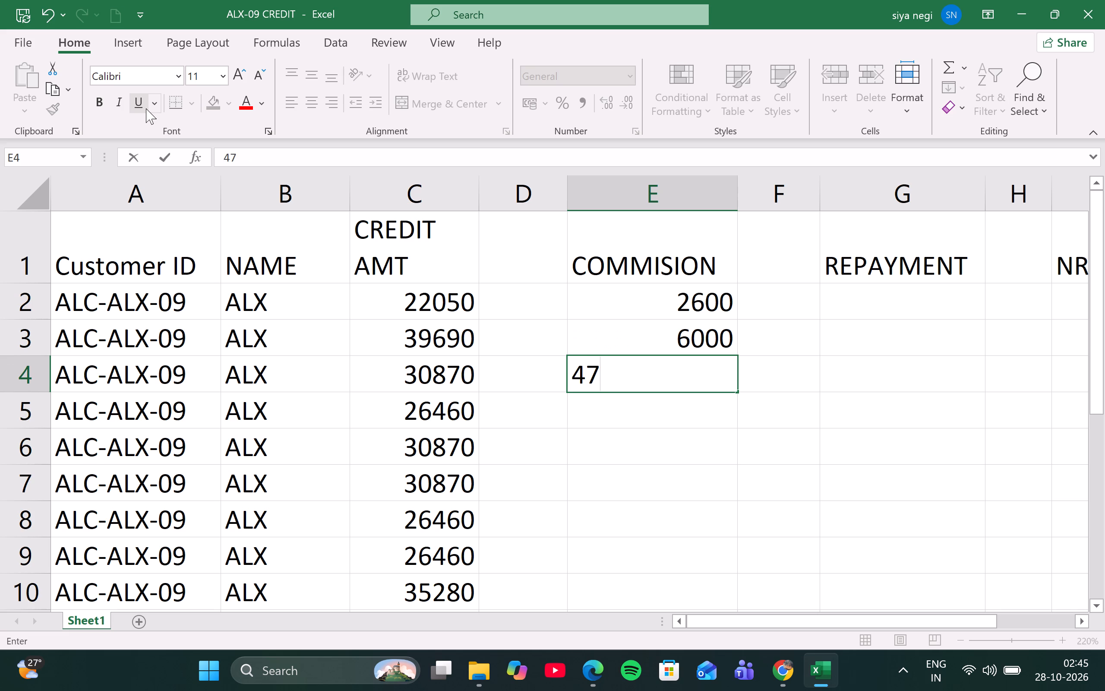
text(00)
key(Return)
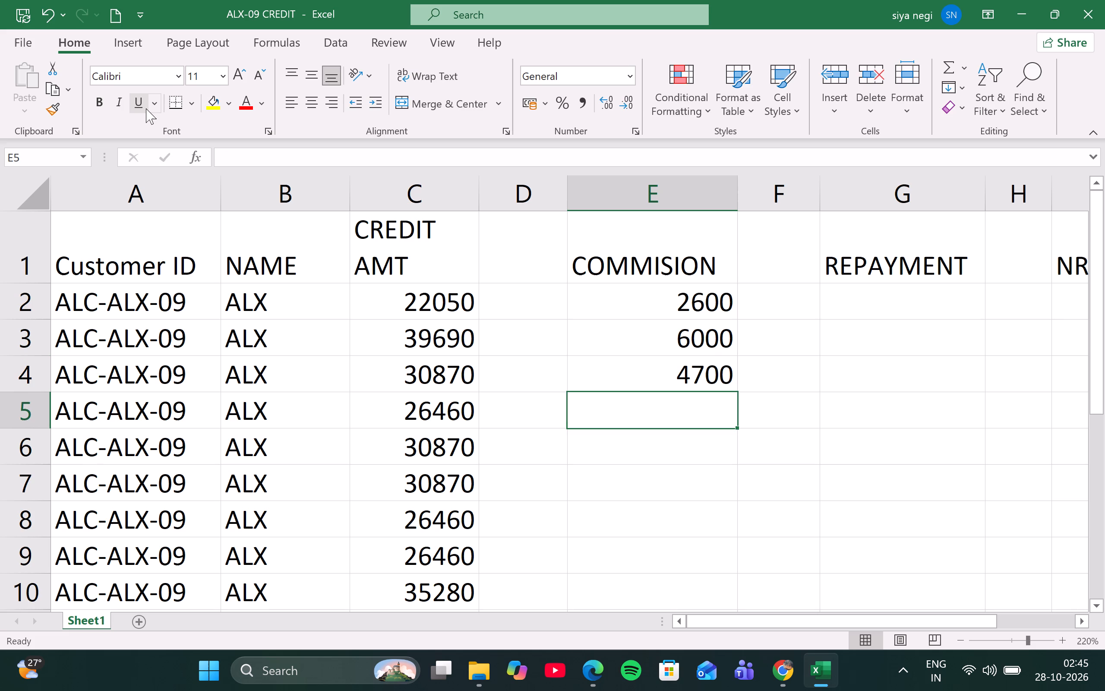
text(4700)
key(Return)
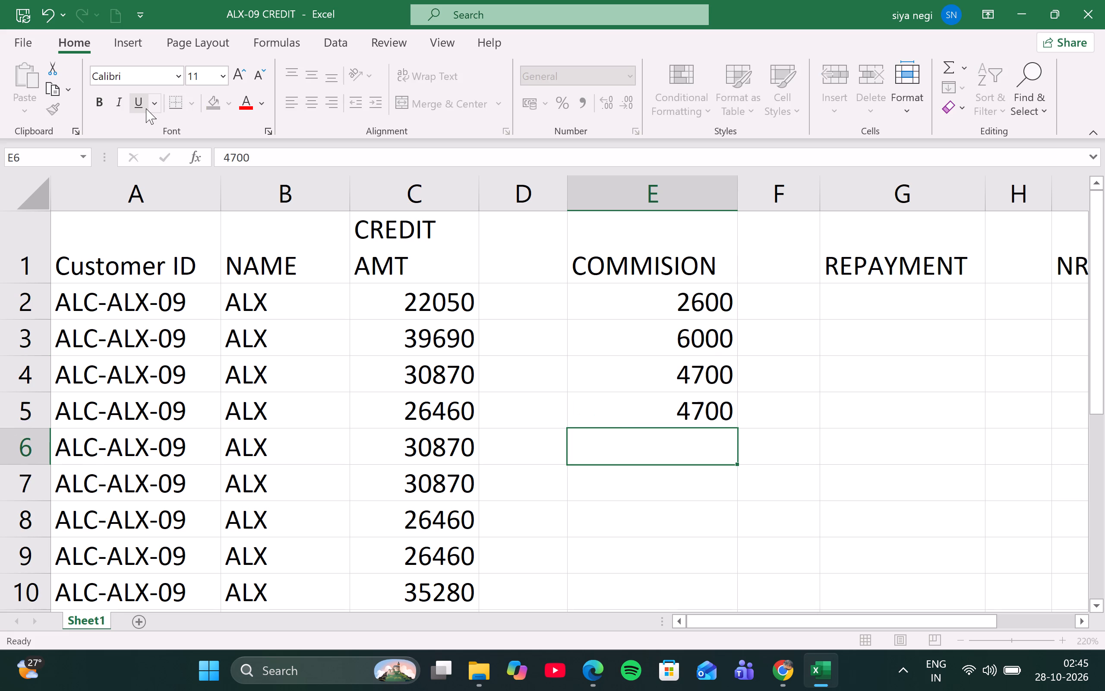
text(4700)
key(Return)
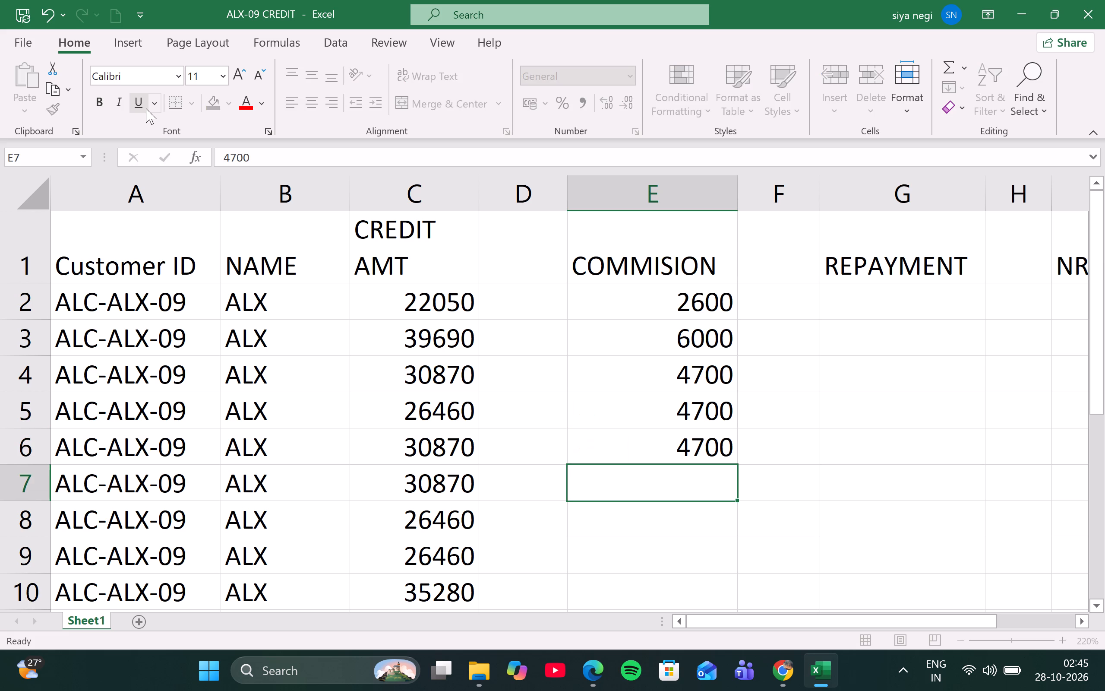
key(4)
text(000)
key(Return)
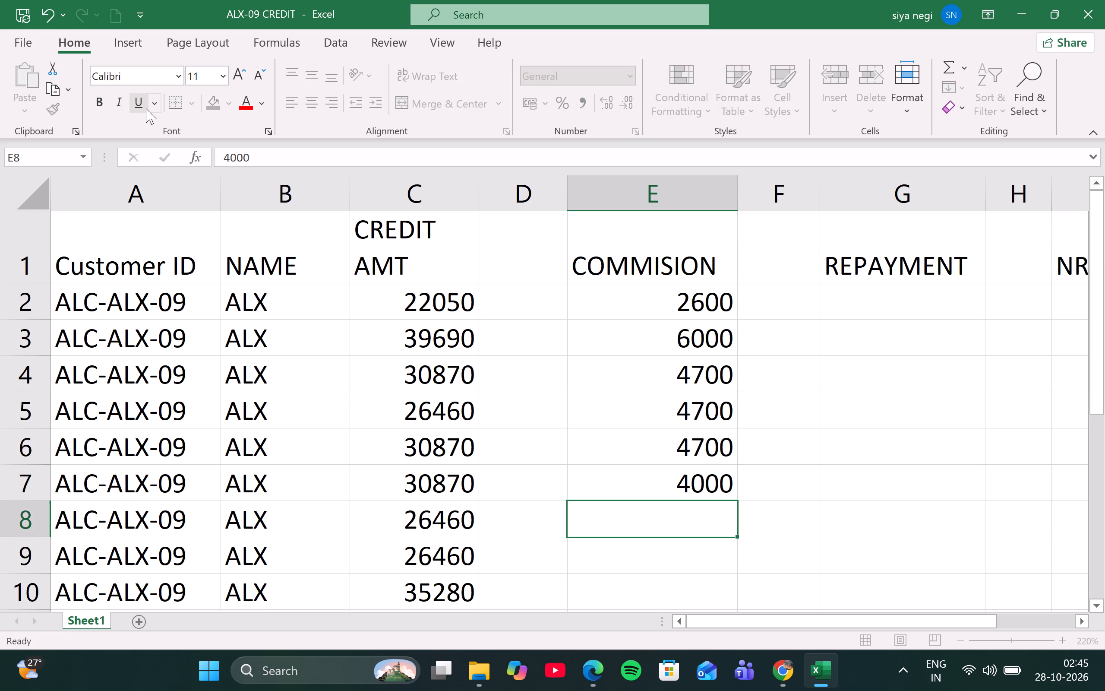
Enter the commission for row 8 with its deduction note, 3200(A CUT 800), in cell E8.
text(32)
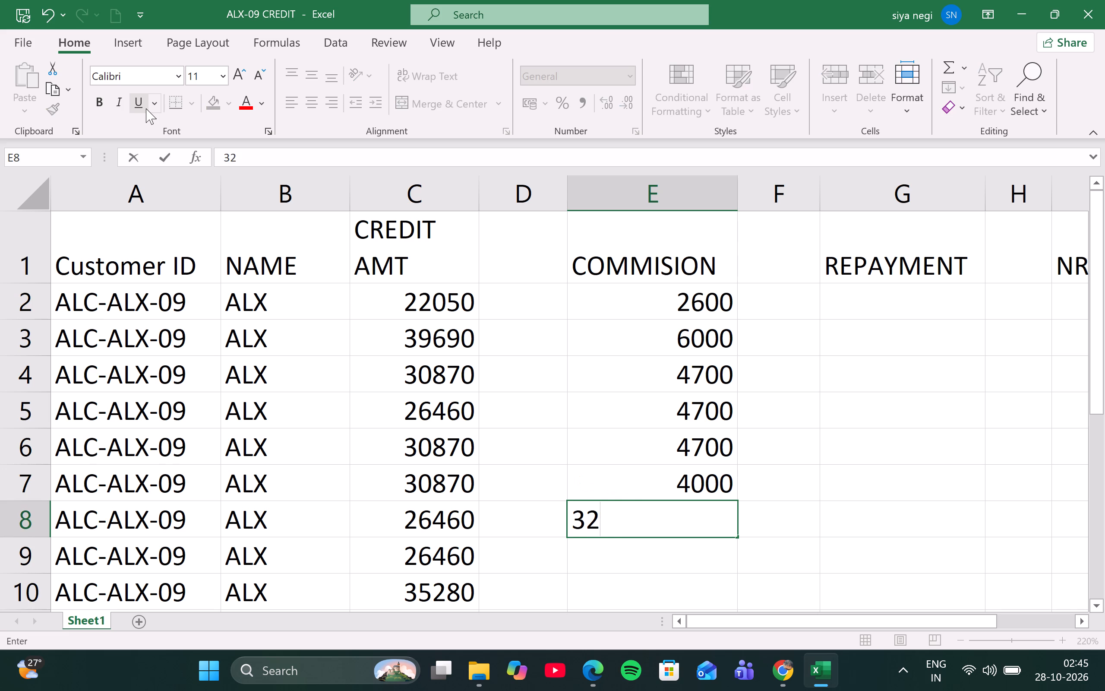
text(00)
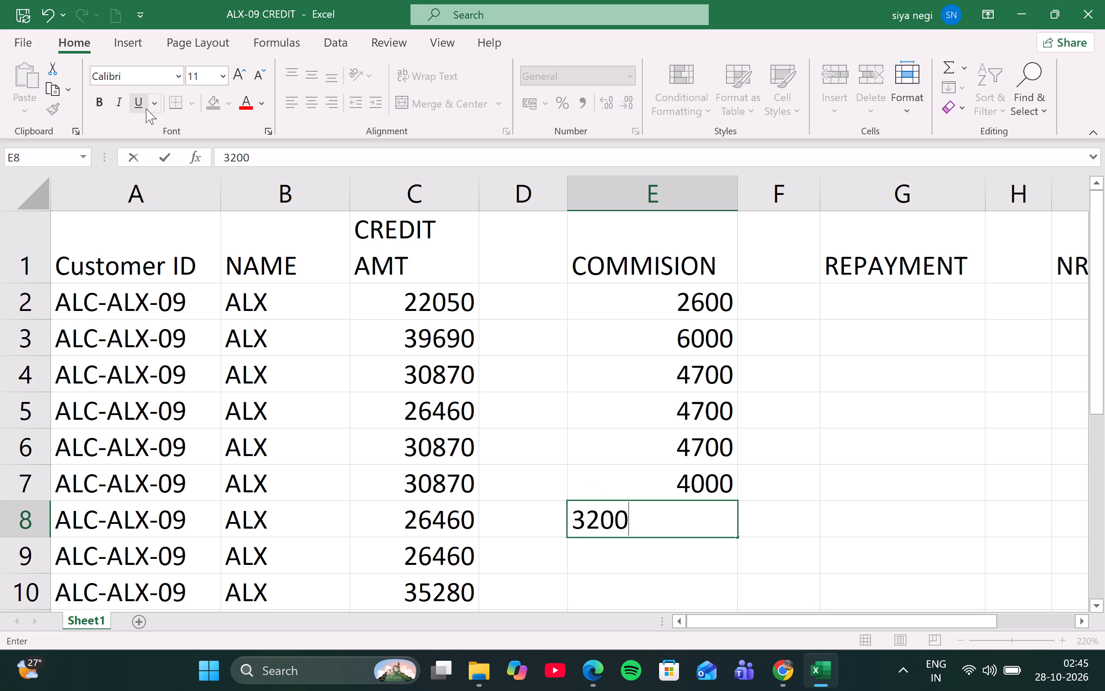
key(shift+parenleft)
key(a)
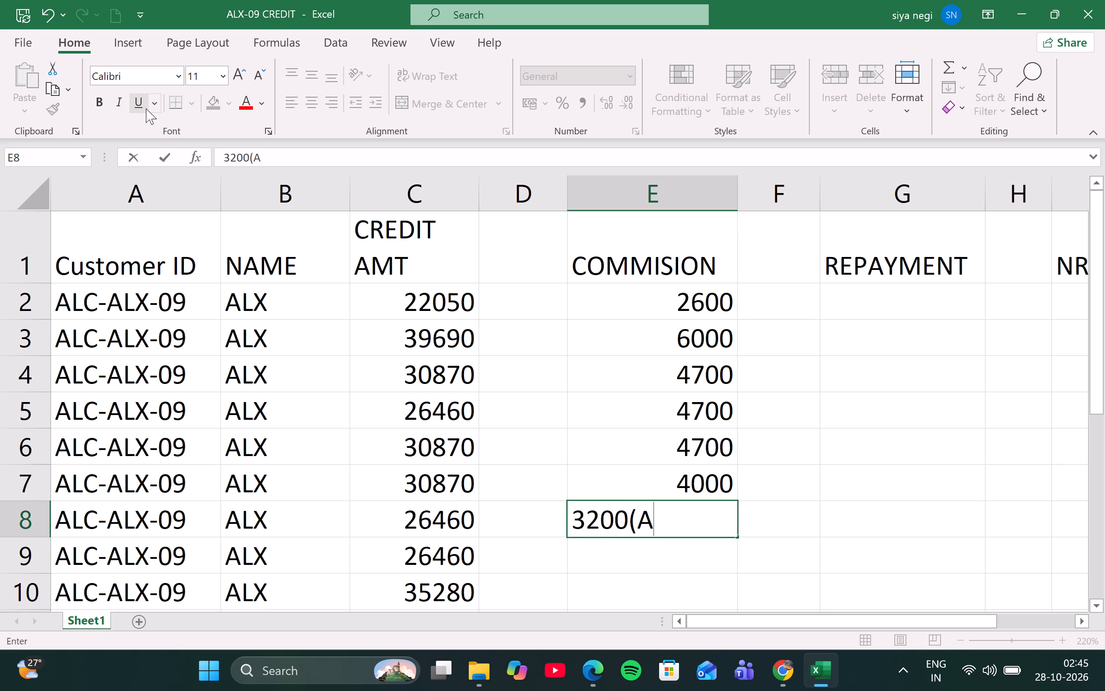
key(space)
text(CUT)
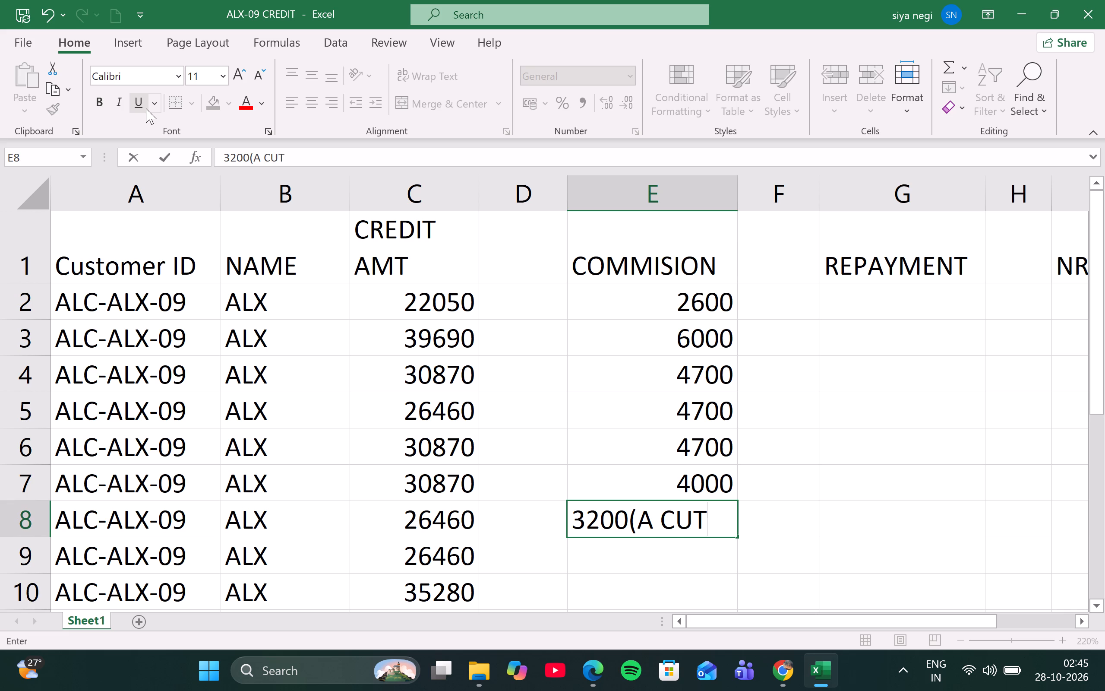
key(space)
key(8)
text(00)
key(shift+parenright)
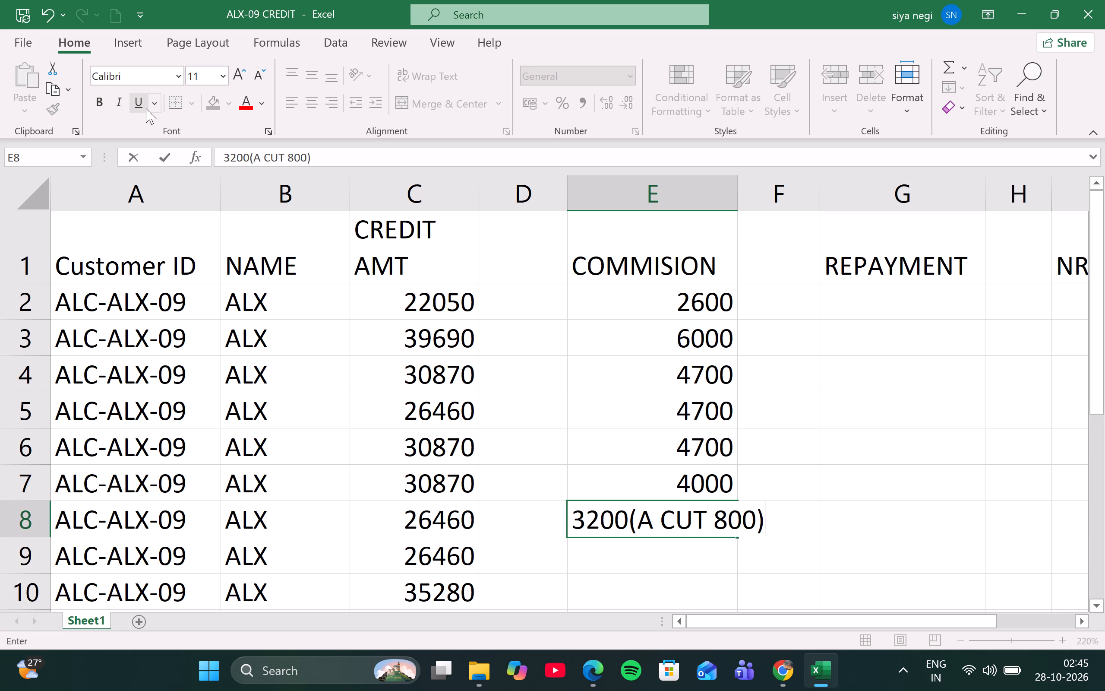
key(Return)
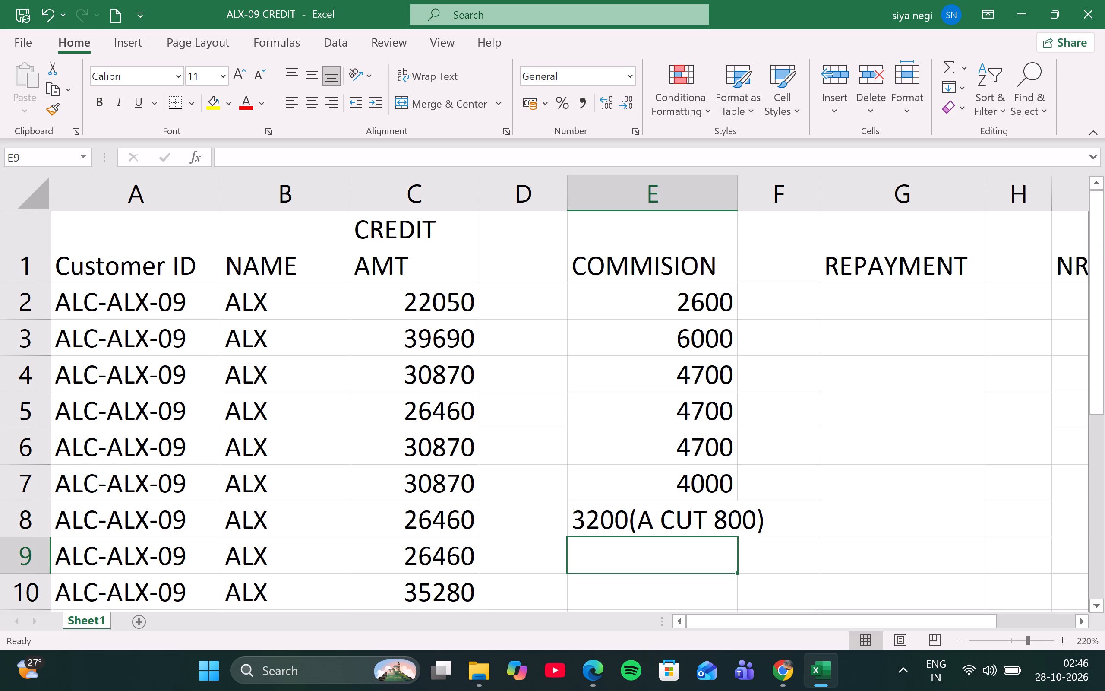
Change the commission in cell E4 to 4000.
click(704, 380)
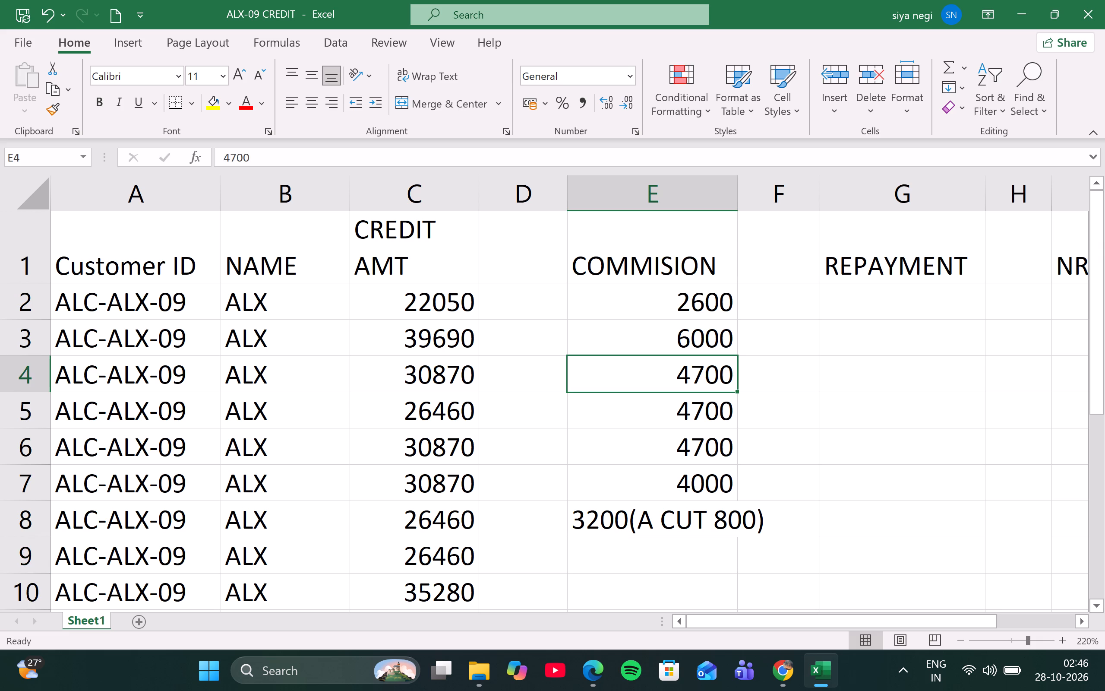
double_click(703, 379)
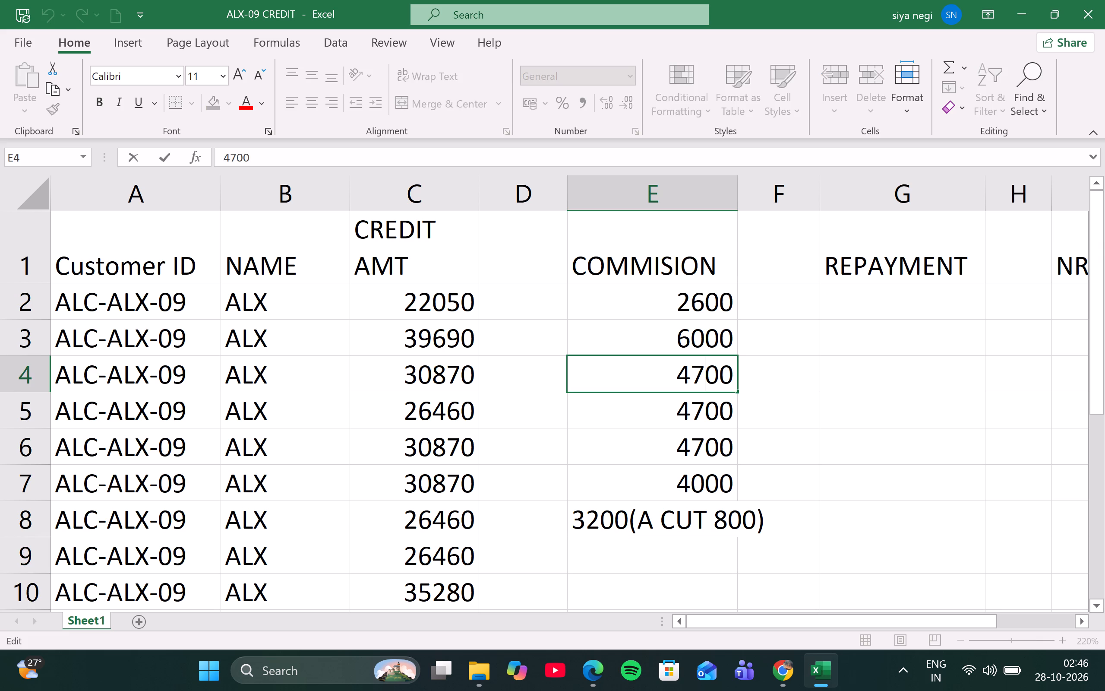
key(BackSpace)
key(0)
Enter a commission of 4700 in cell E11, beside the last credit amount.
drag(1098, 396, 1104, 436)
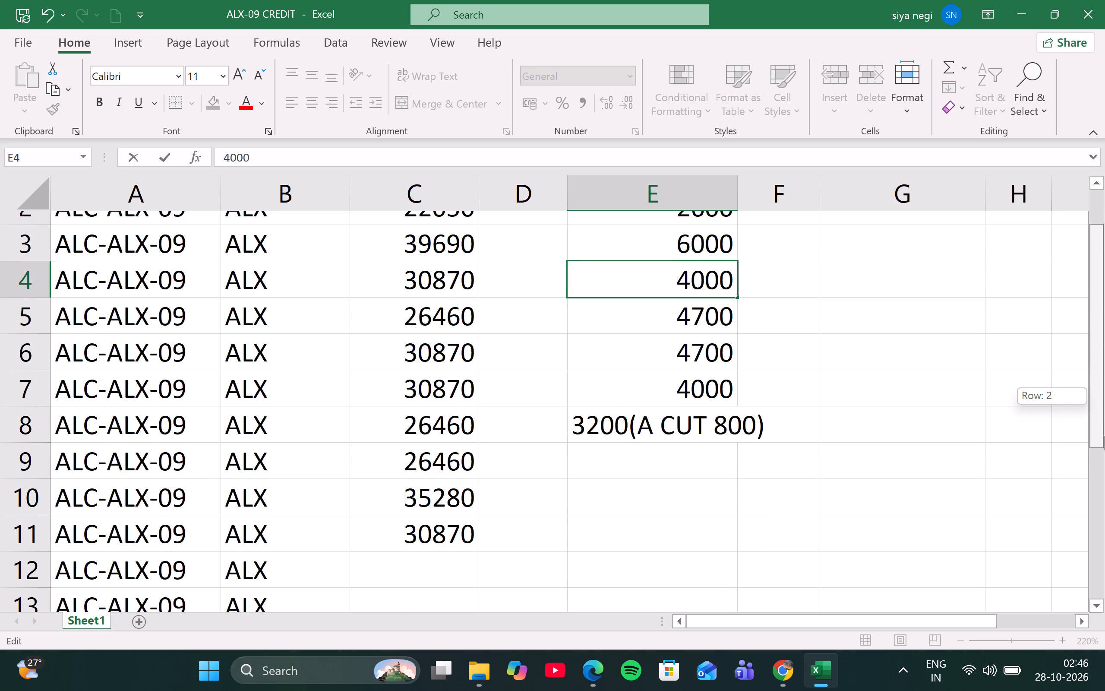
drag(1104, 436, 1096, 572)
drag(1101, 523, 1104, 466)
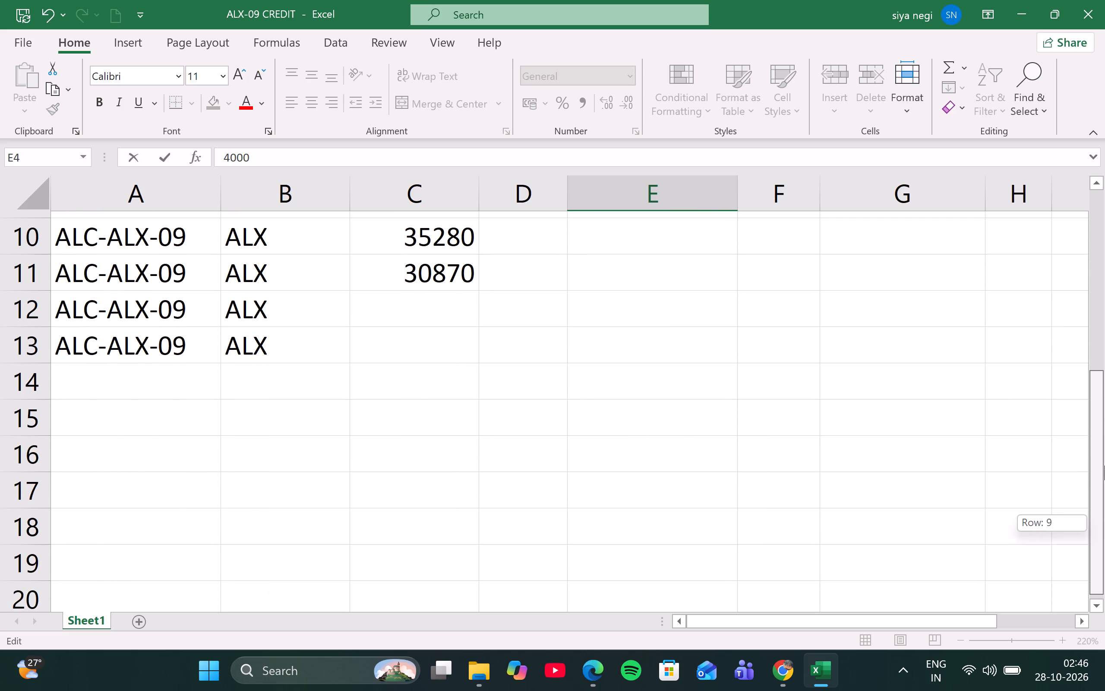
drag(1104, 466, 1104, 362)
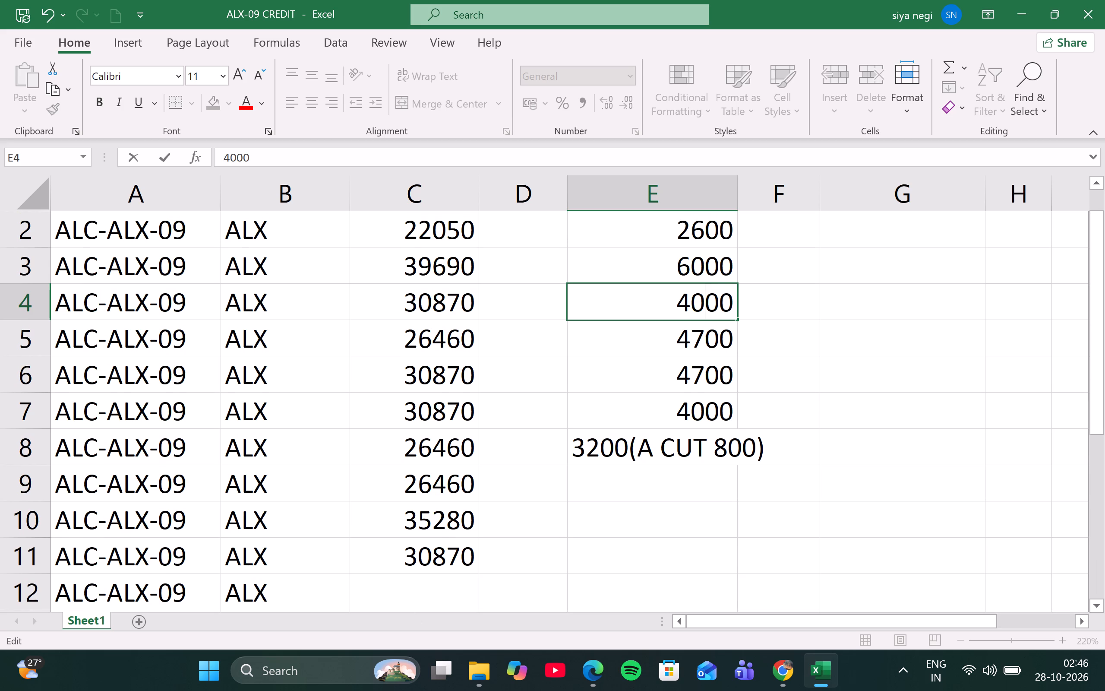
click(451, 567)
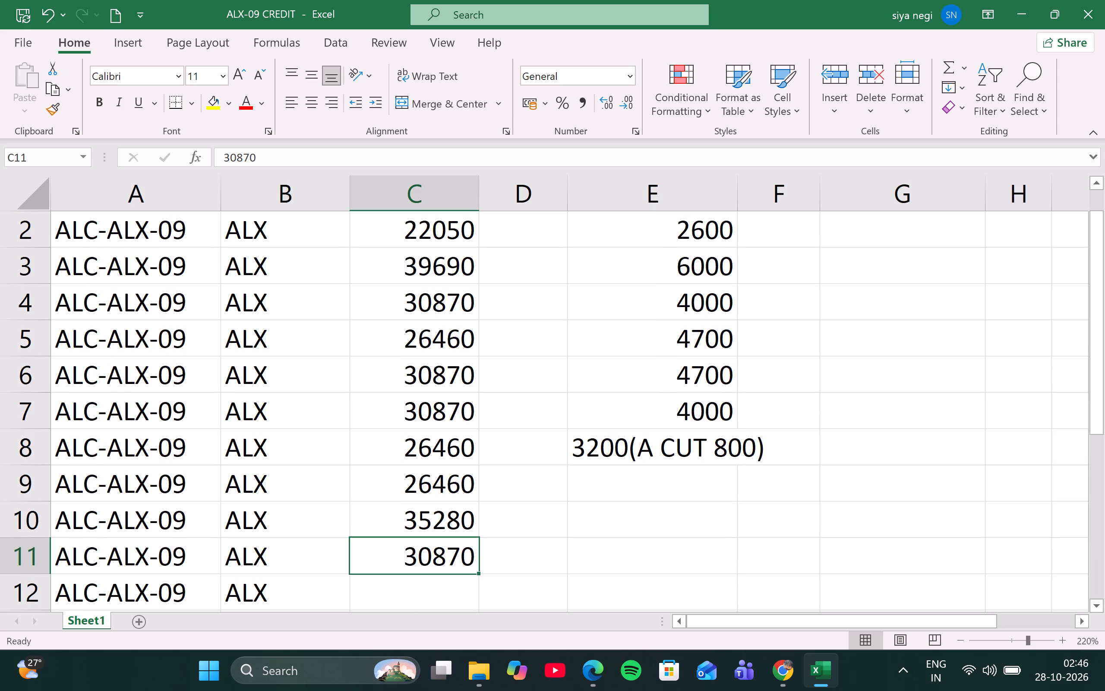
click(644, 561)
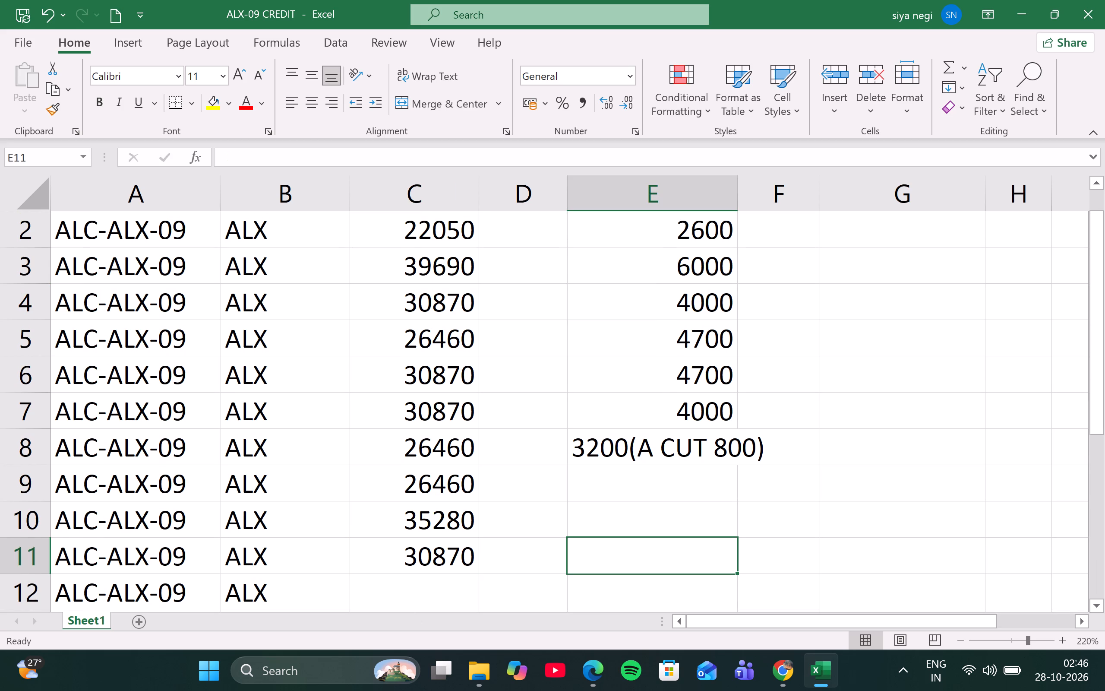
text(48)
text(00)
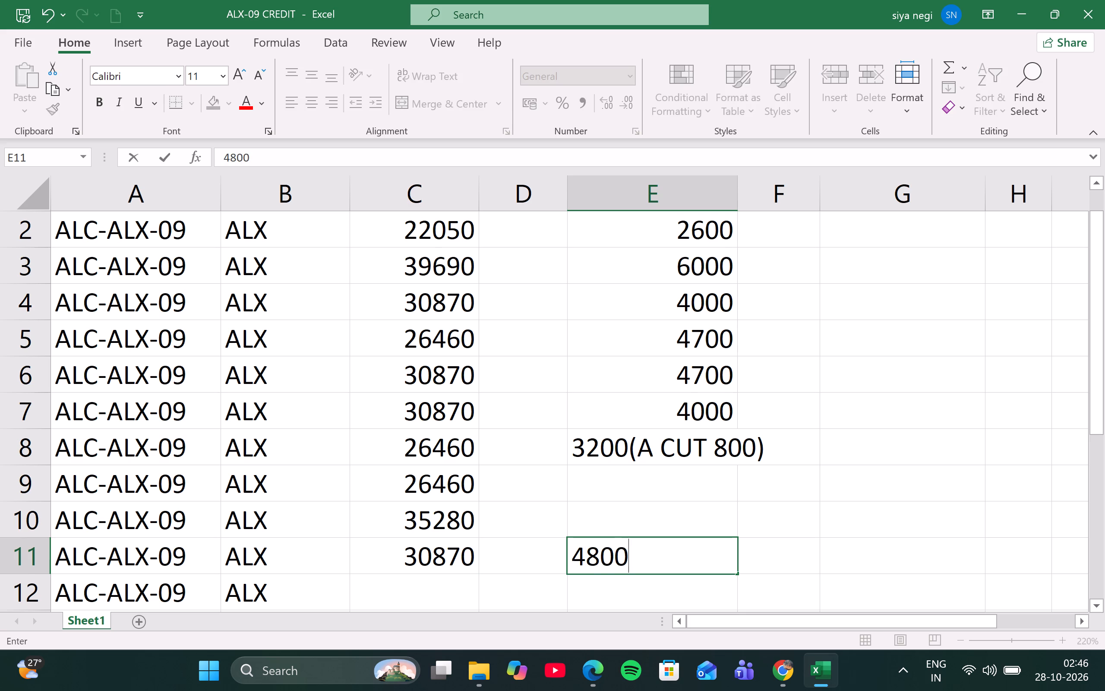
key(BackSpace)
key(BackSpace)
key(BackSpace)
text(700)
click(669, 486)
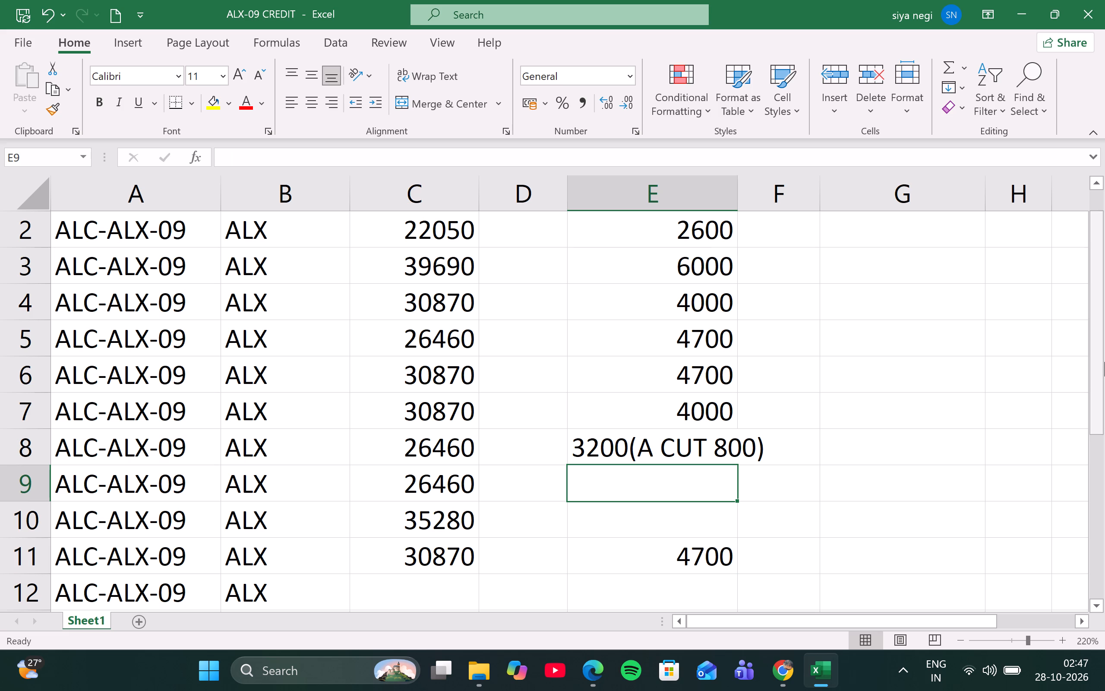
Set the commission in cell E4 back to 4700.
drag(1104, 361, 1104, 208)
drag(1097, 238, 1095, 206)
click(692, 302)
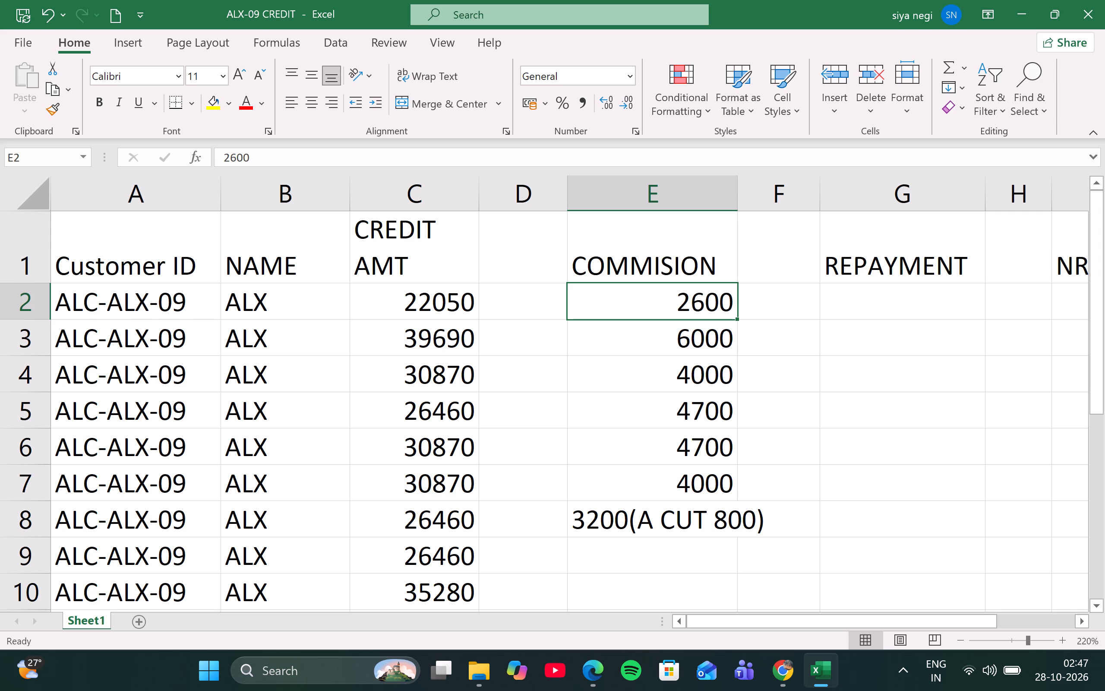
scroll(857, 491, down, 2)
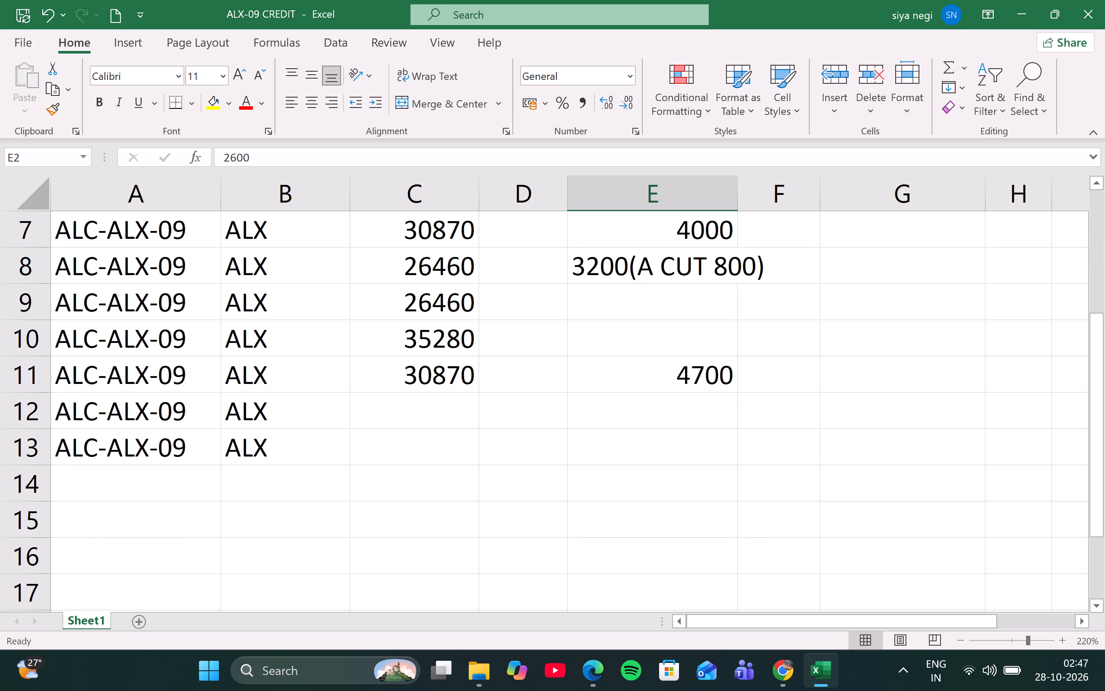
drag(1095, 394, 1100, 266)
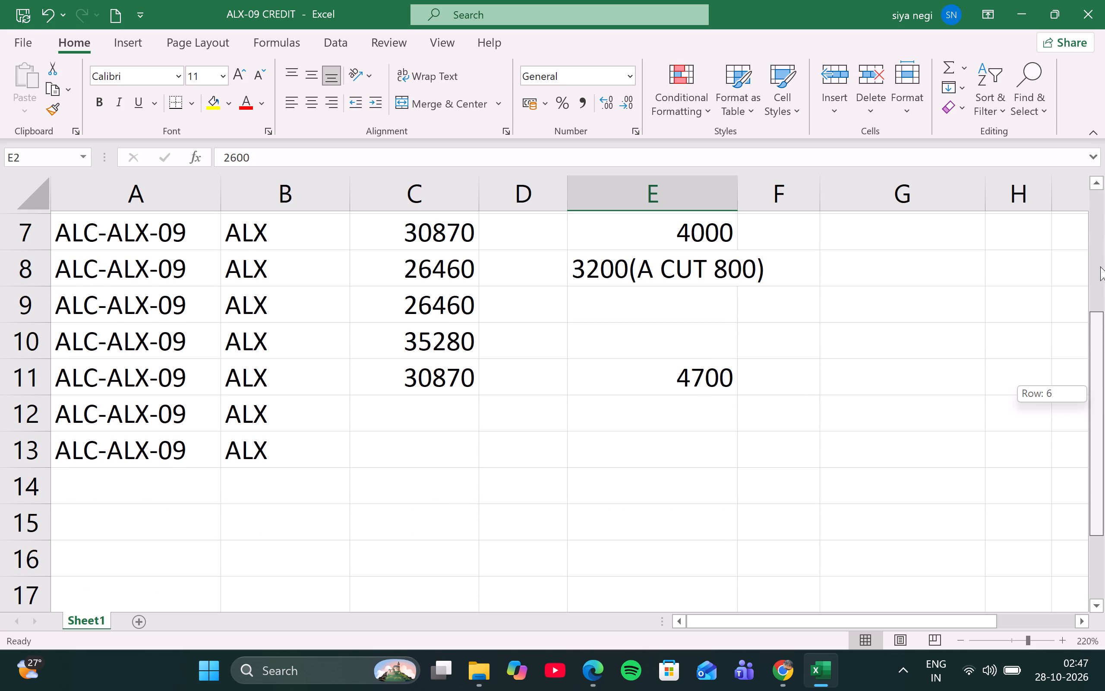
drag(1100, 266, 1086, 125)
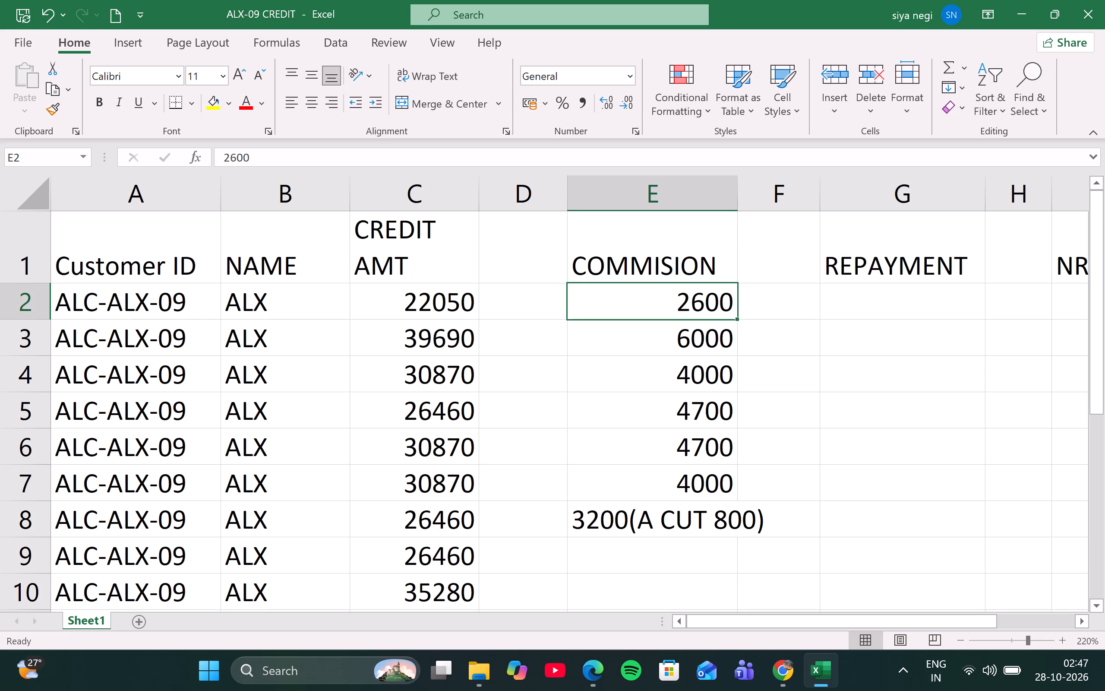
double_click(705, 378)
key(BackSpace)
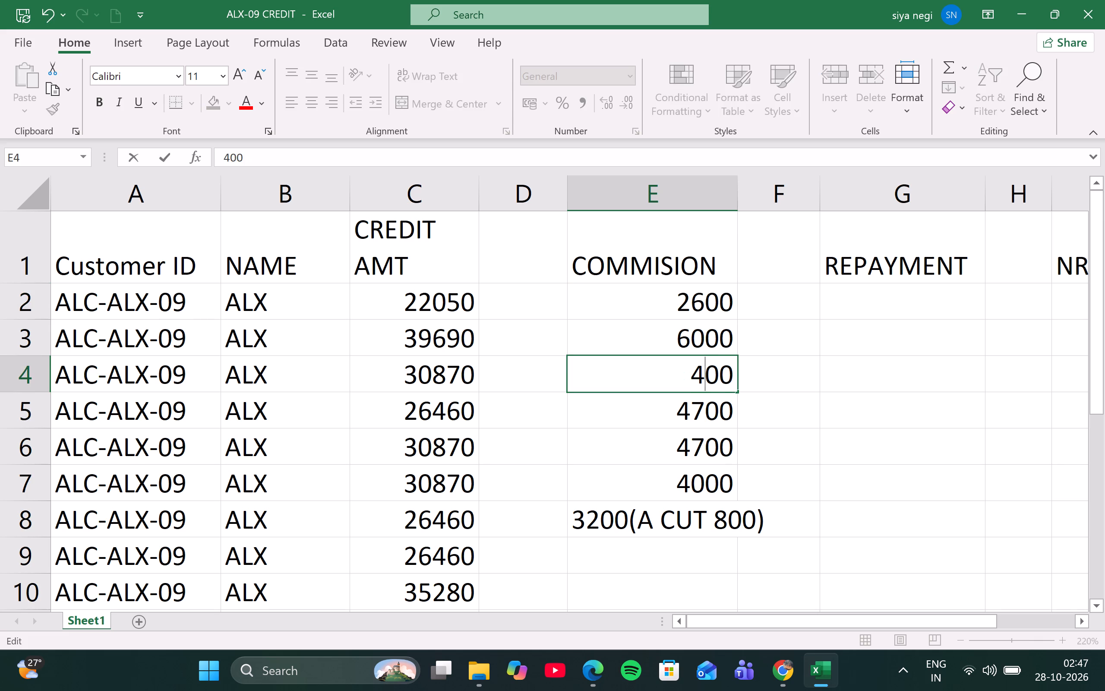
key(7)
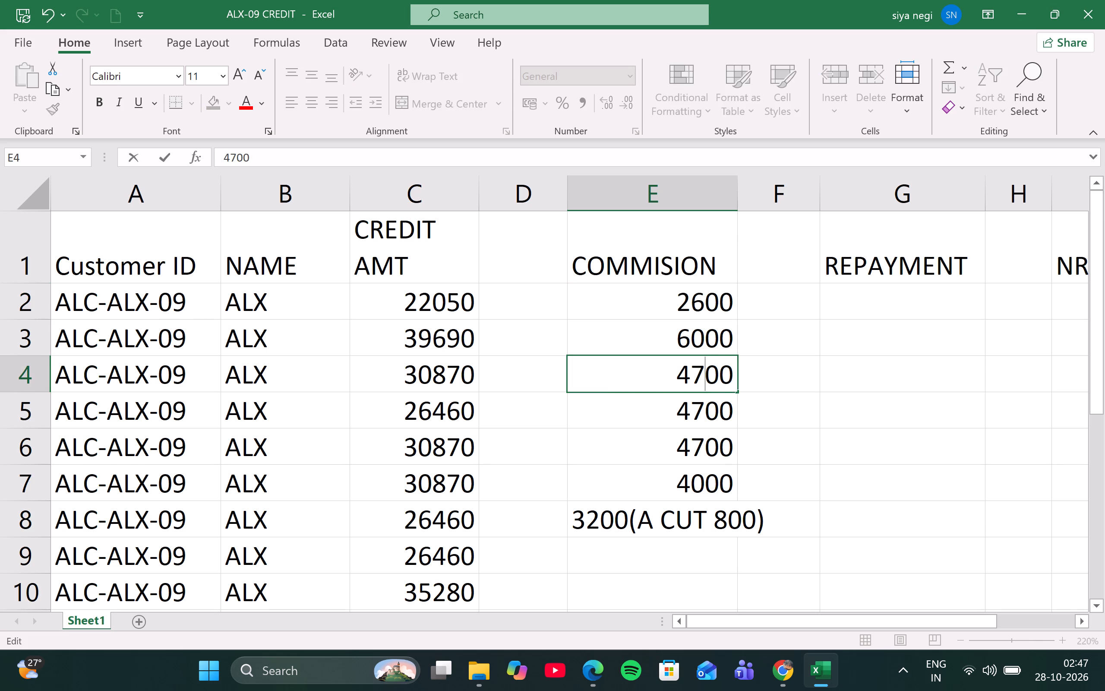
click(702, 408)
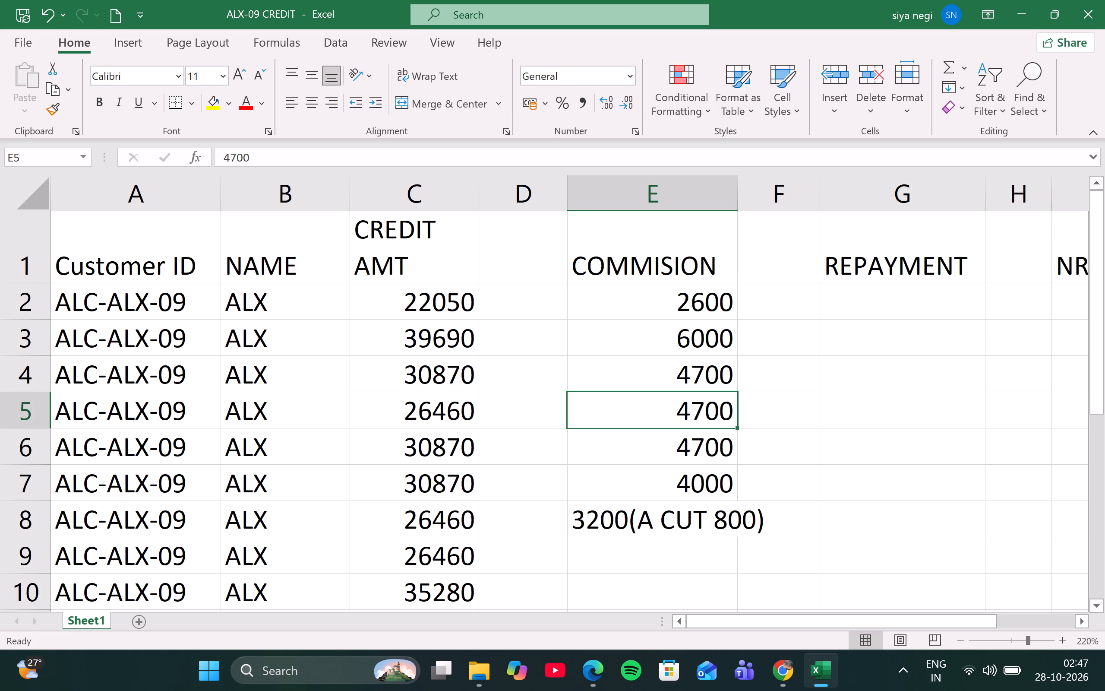
Change the commission in cell E5 to 4000.
double_click(702, 414)
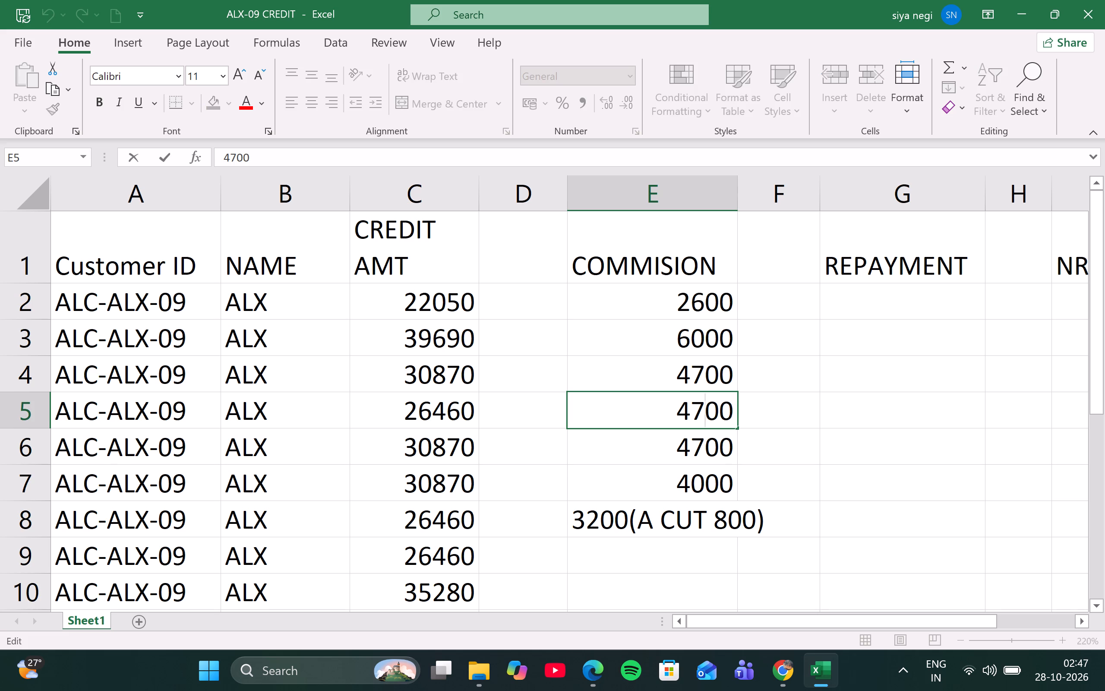
key(BackSpace)
key(0)
click(701, 451)
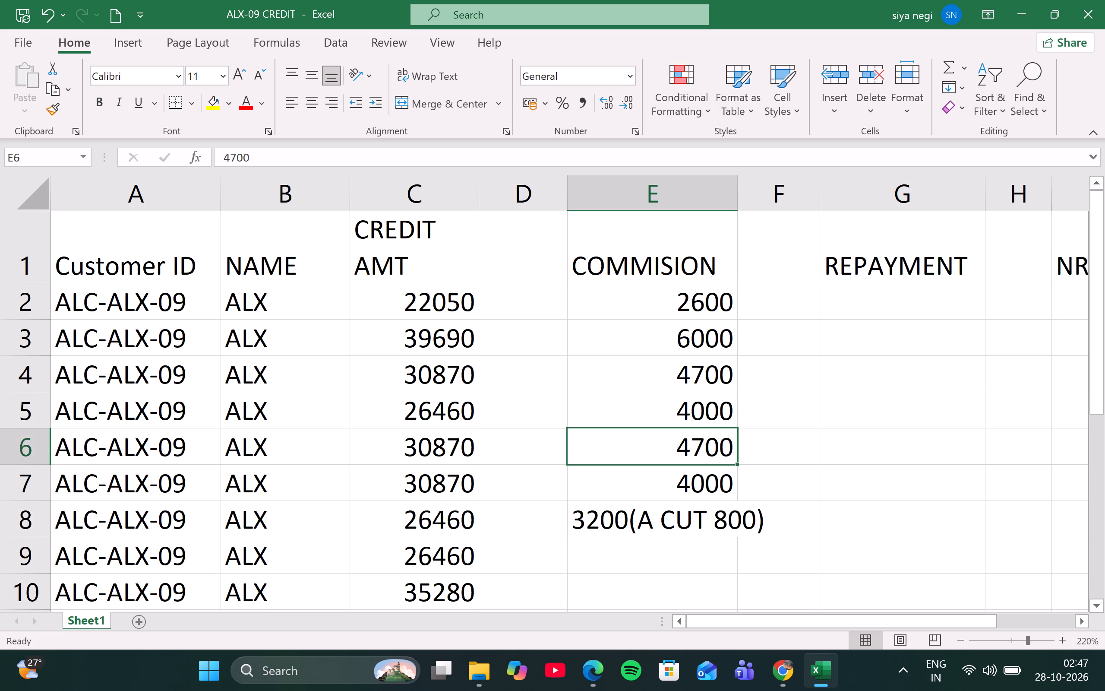
Change the commission in cell E7 to 4700.
click(695, 487)
double_click(701, 488)
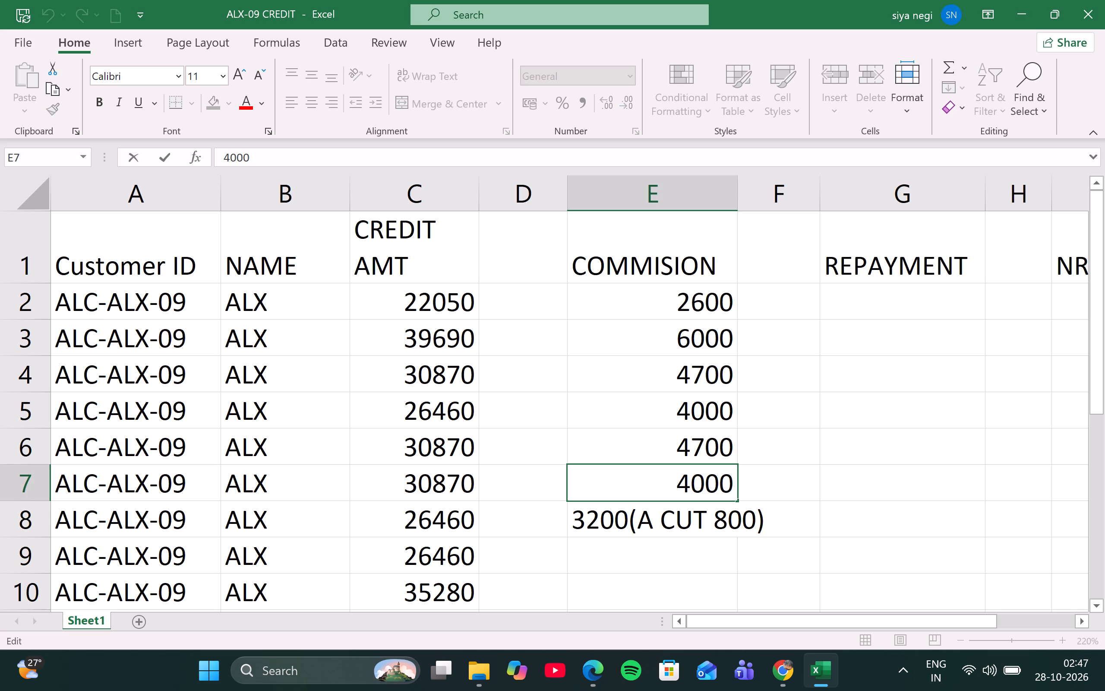
key(BackSpace)
key(7)
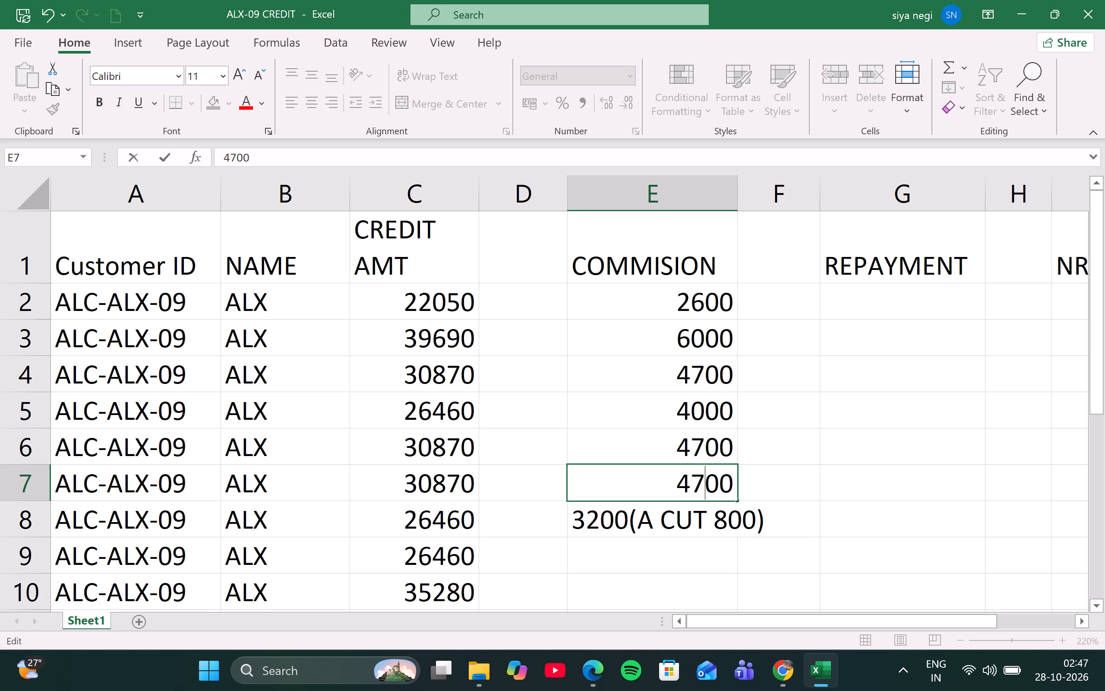
click(691, 520)
Move the 3200(A CUT 800) commission entry from cell E8 down to cell E9.
drag(692, 528, 692, 528)
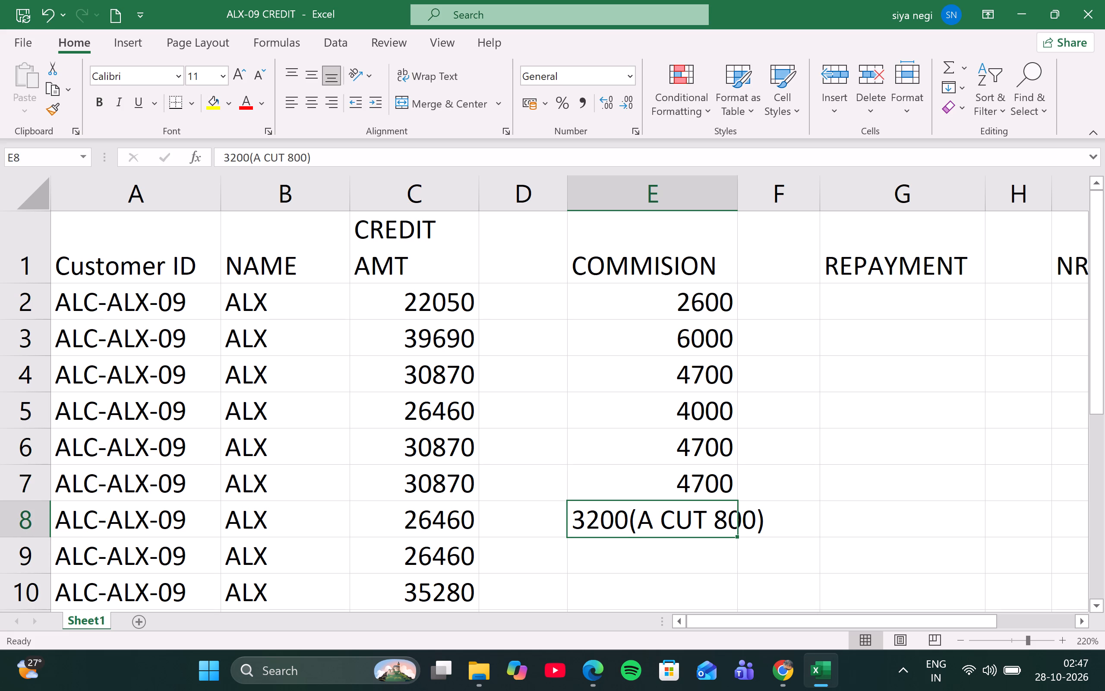
drag(692, 528, 688, 560)
click(688, 560)
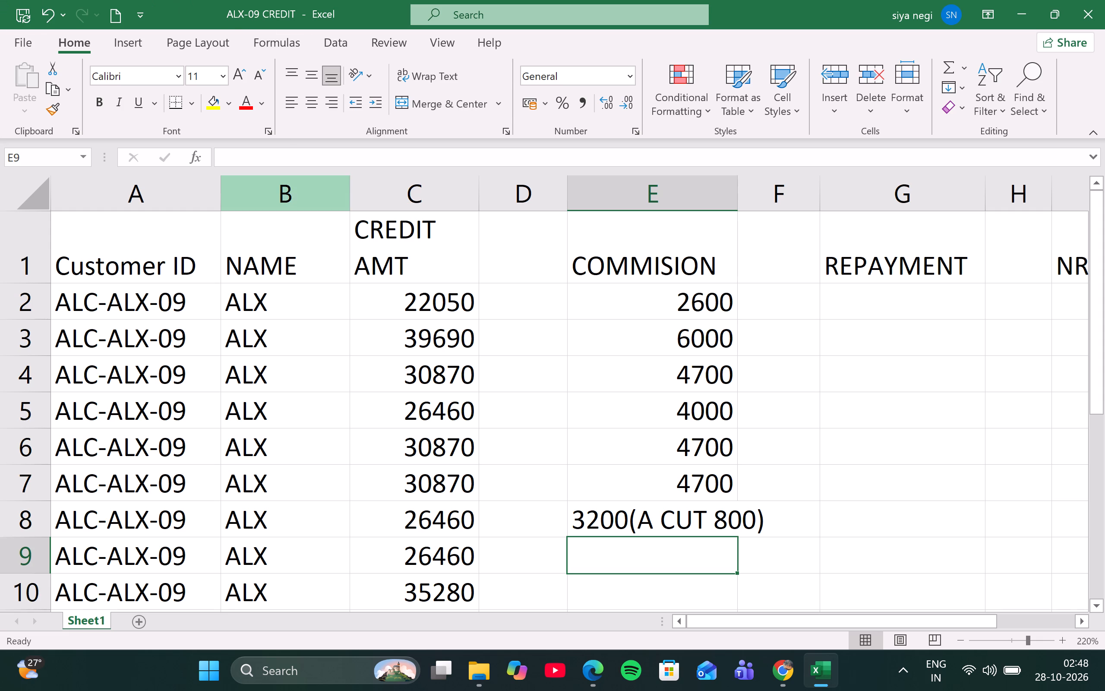
click(603, 514)
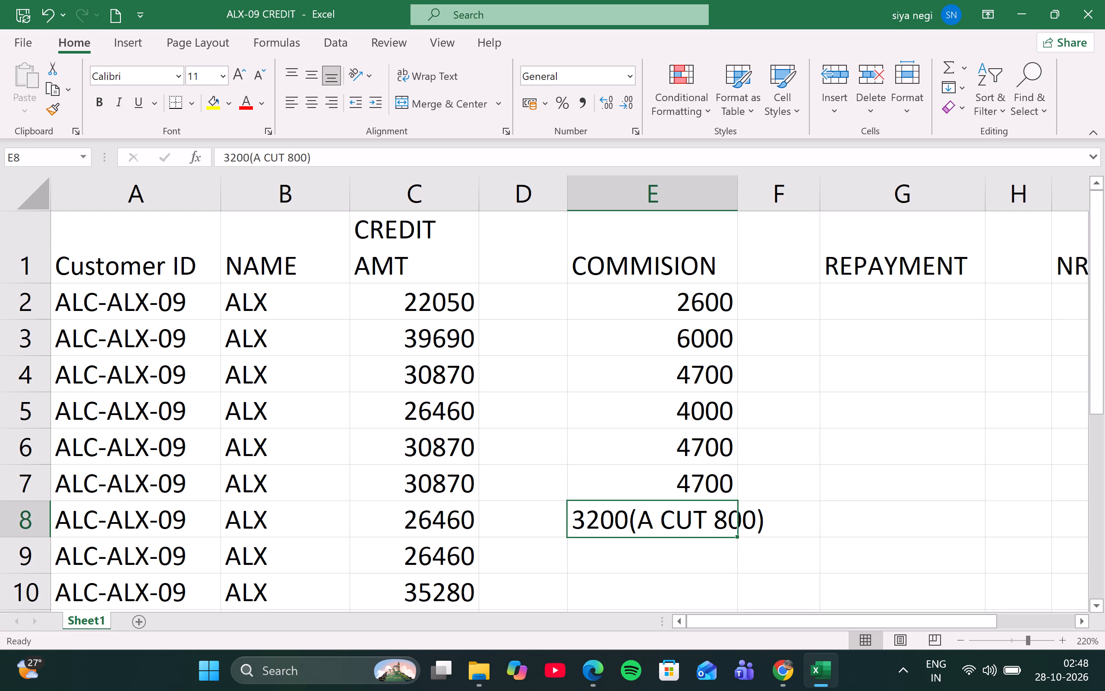
click(656, 536)
drag(657, 536, 660, 550)
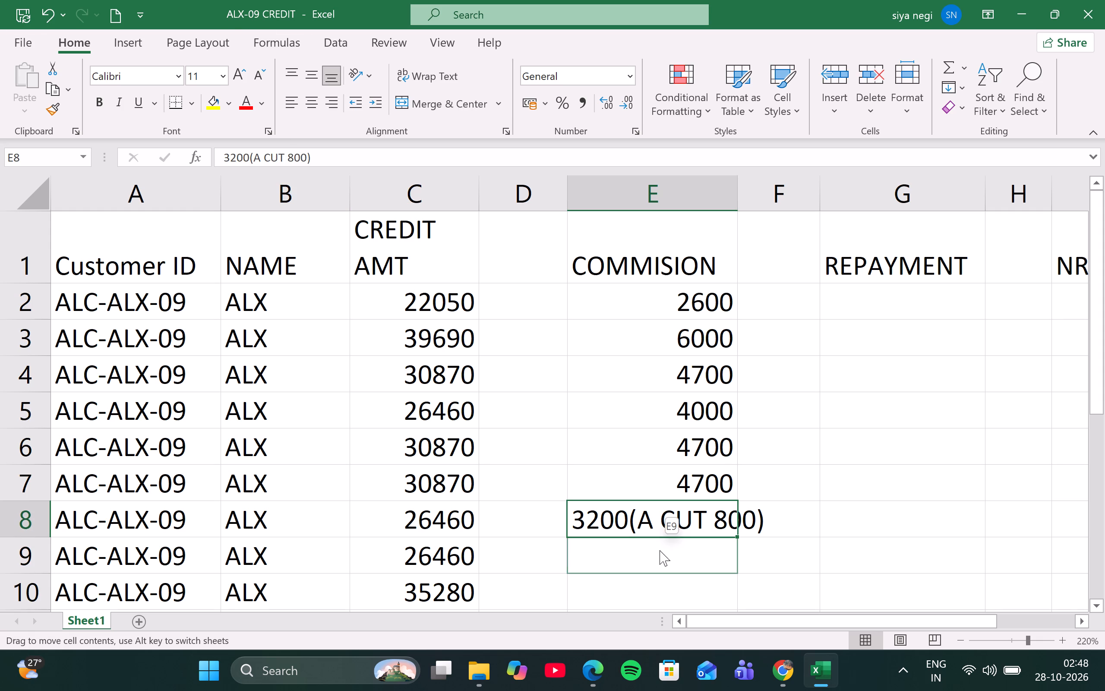
drag(660, 550, 661, 557)
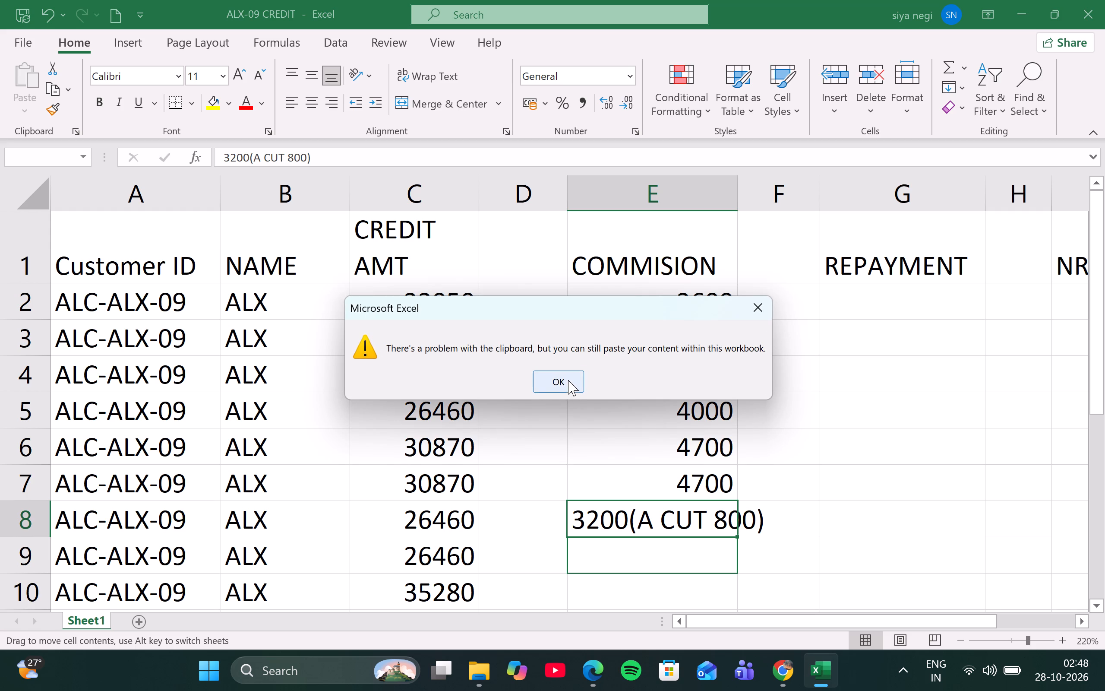
click(568, 380)
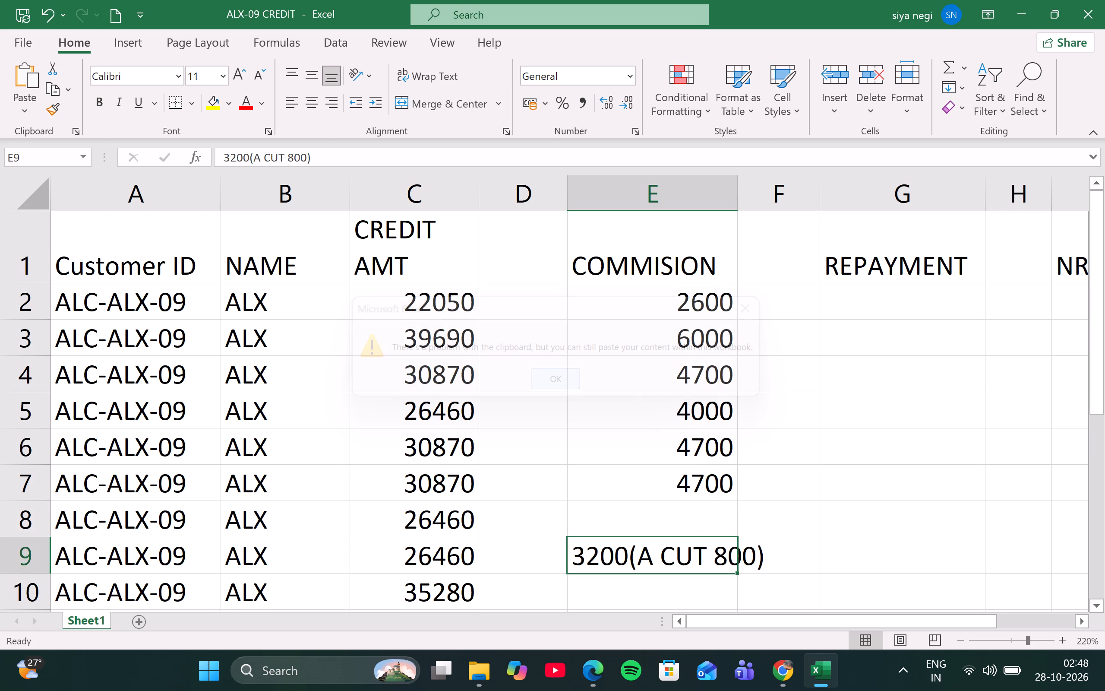
Enter a commission of 4000 in the emptied cell E8.
click(649, 525)
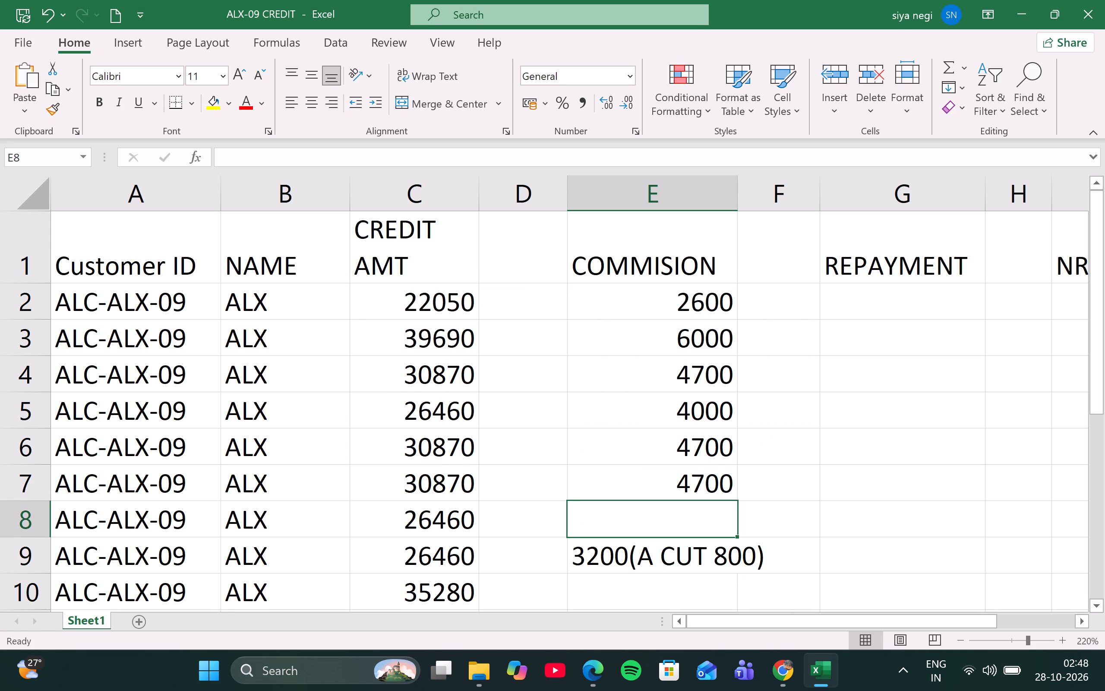
text(4000)
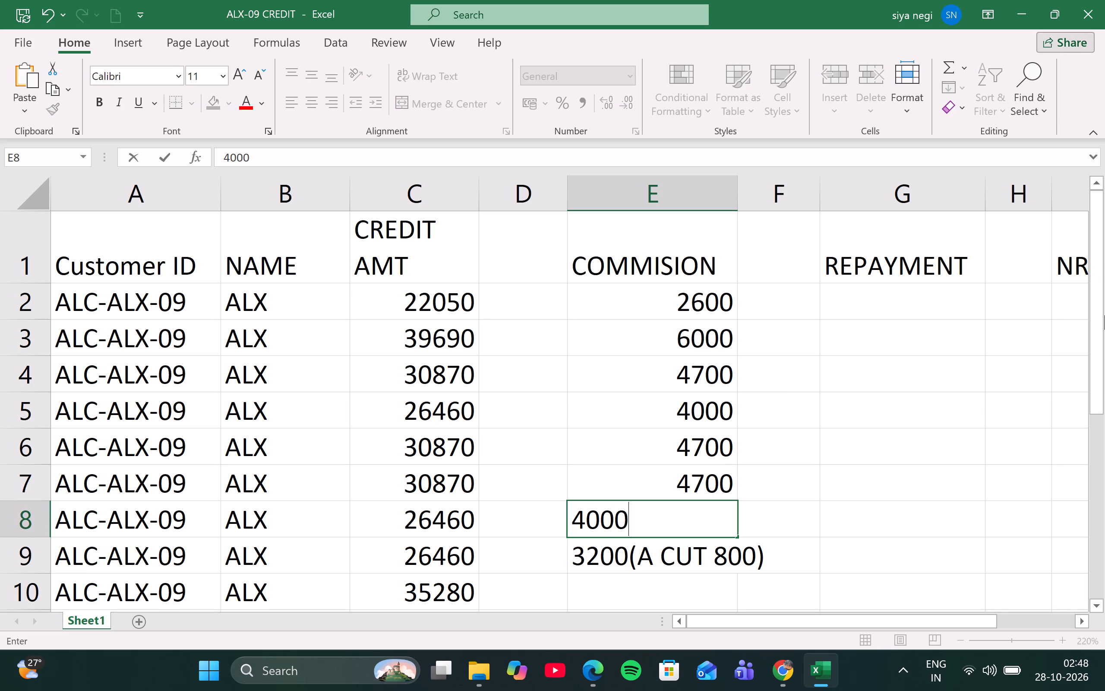
drag(1091, 384, 1104, 448)
click(687, 447)
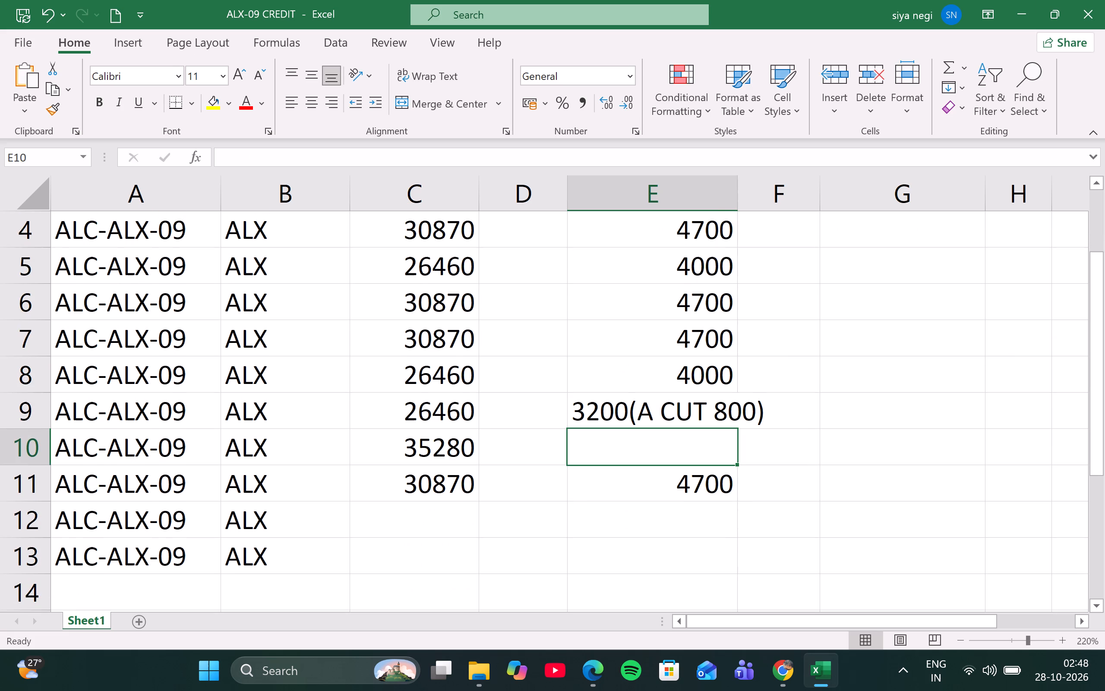
Widen the COMMISION column so the 3200(A CUT 800) entry fits within its cell.
drag(1094, 403, 1102, 314)
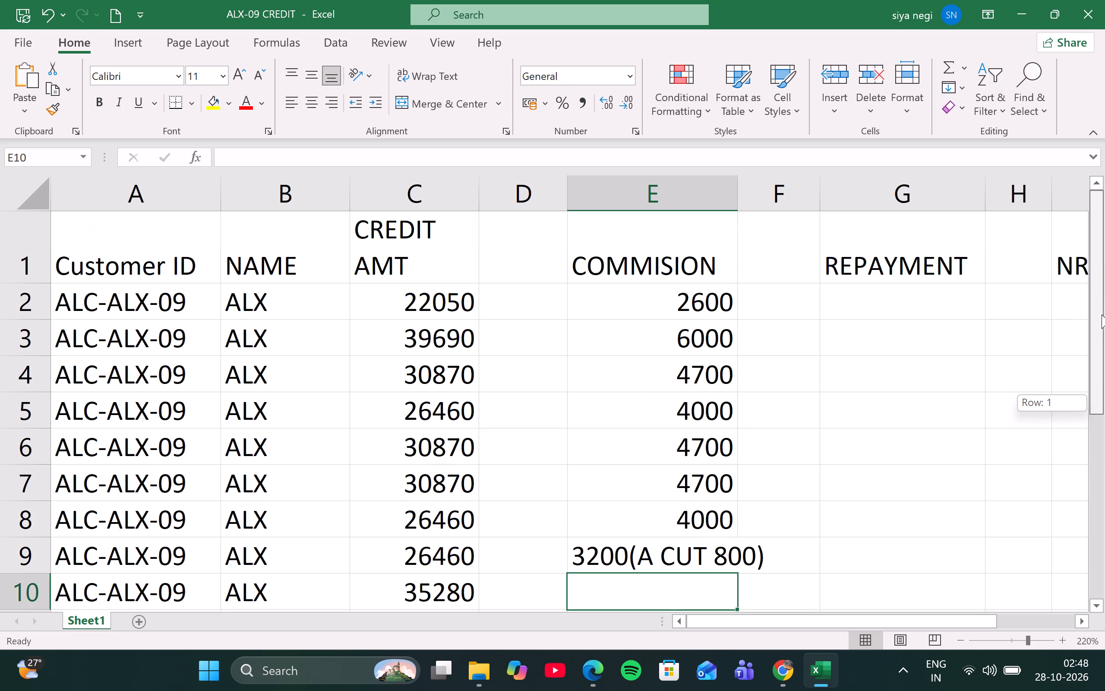
drag(1102, 314, 1100, 281)
click(729, 195)
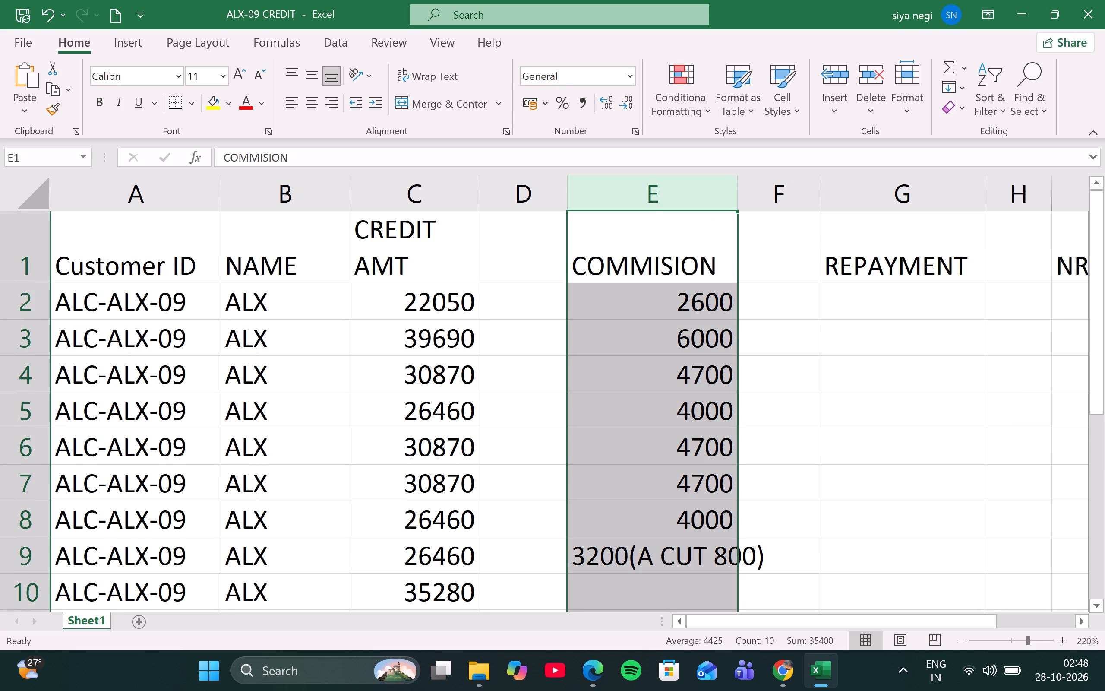
drag(737, 202, 783, 219)
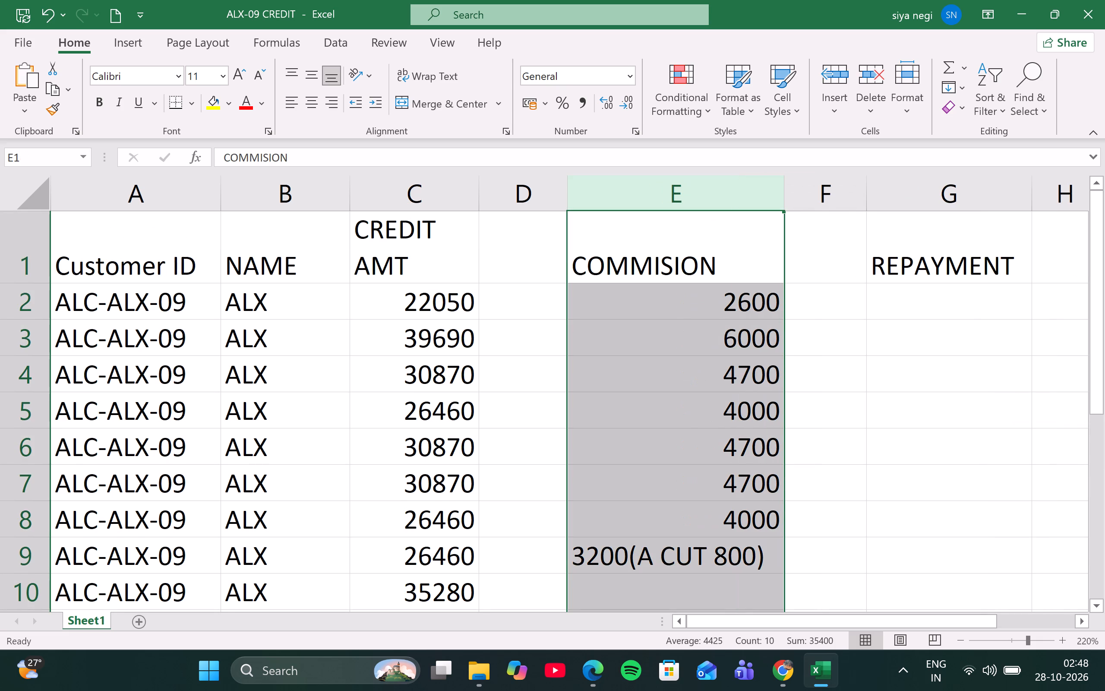
Insert two leading spaces before 3200(A CUT 800) in cell E9 to shift it toward the column's right edge.
click(618, 510)
click(590, 555)
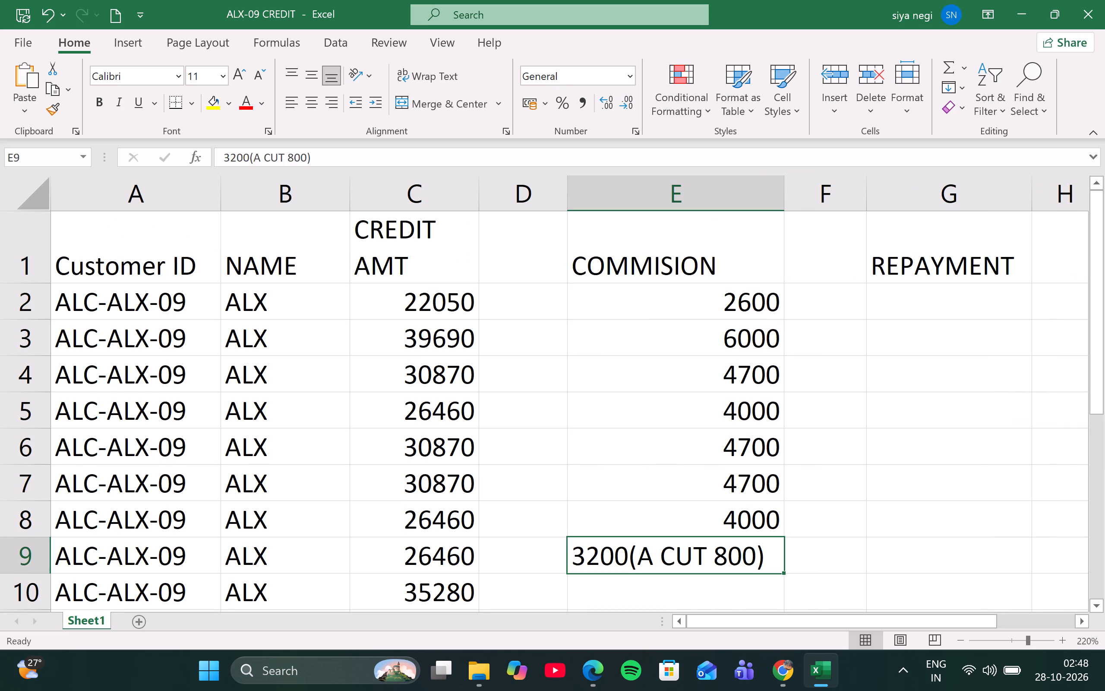
double_click(577, 558)
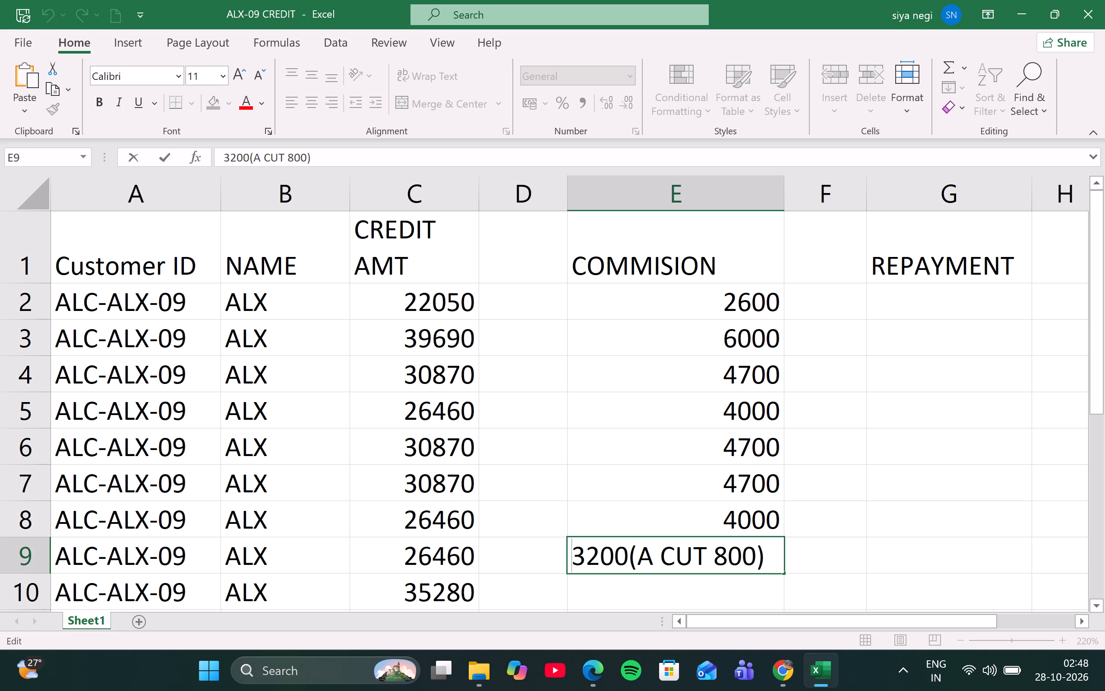
key(space)
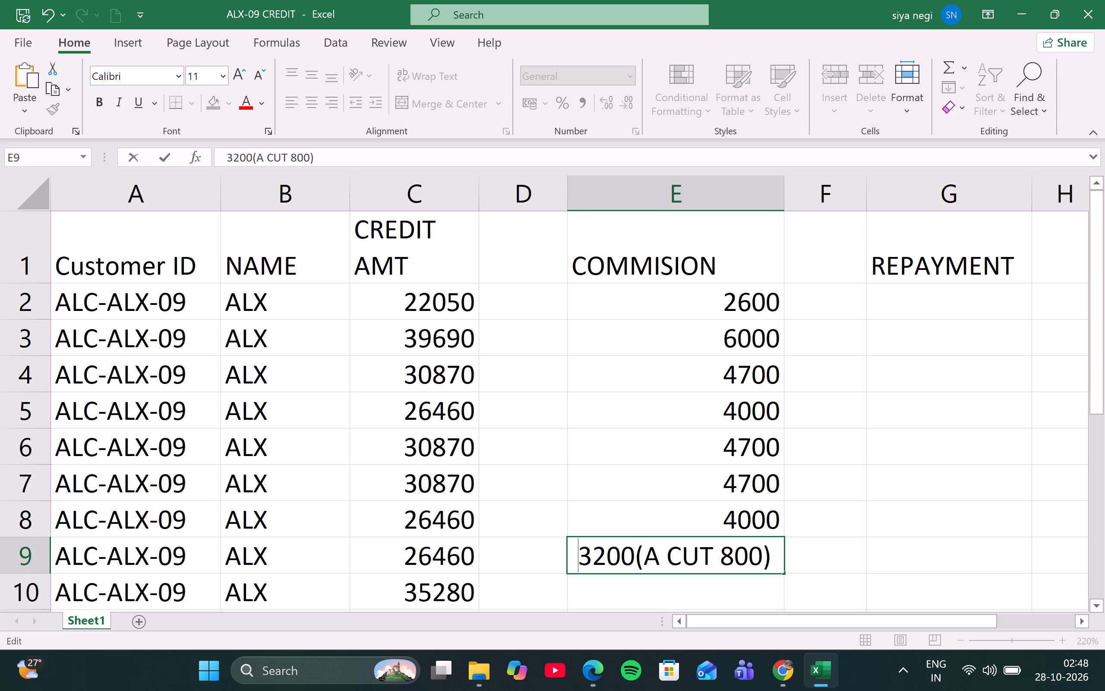
key(space)
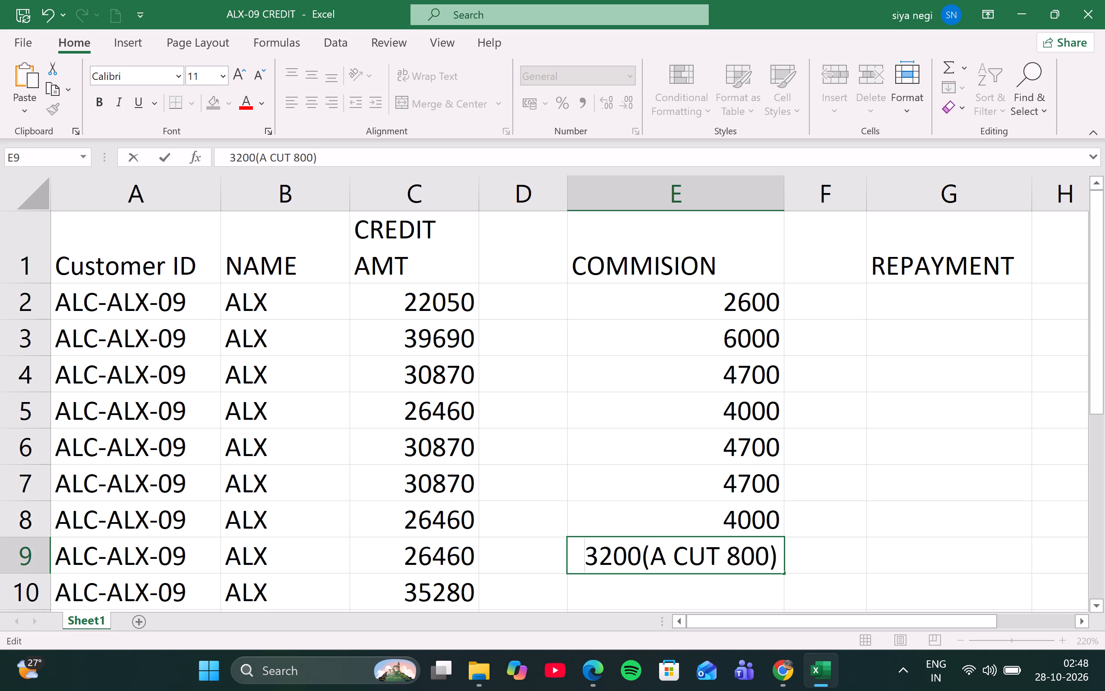
click(599, 601)
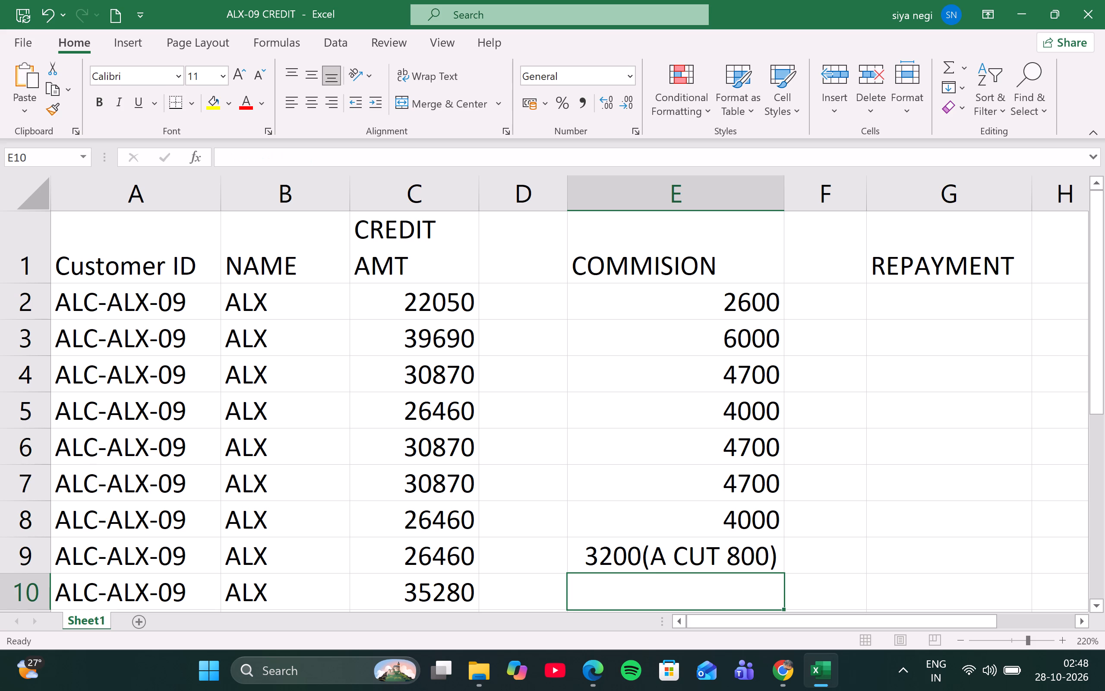
Enter a commission of 5300 in cell E10 for the 35280 credit amount.
text(53200)
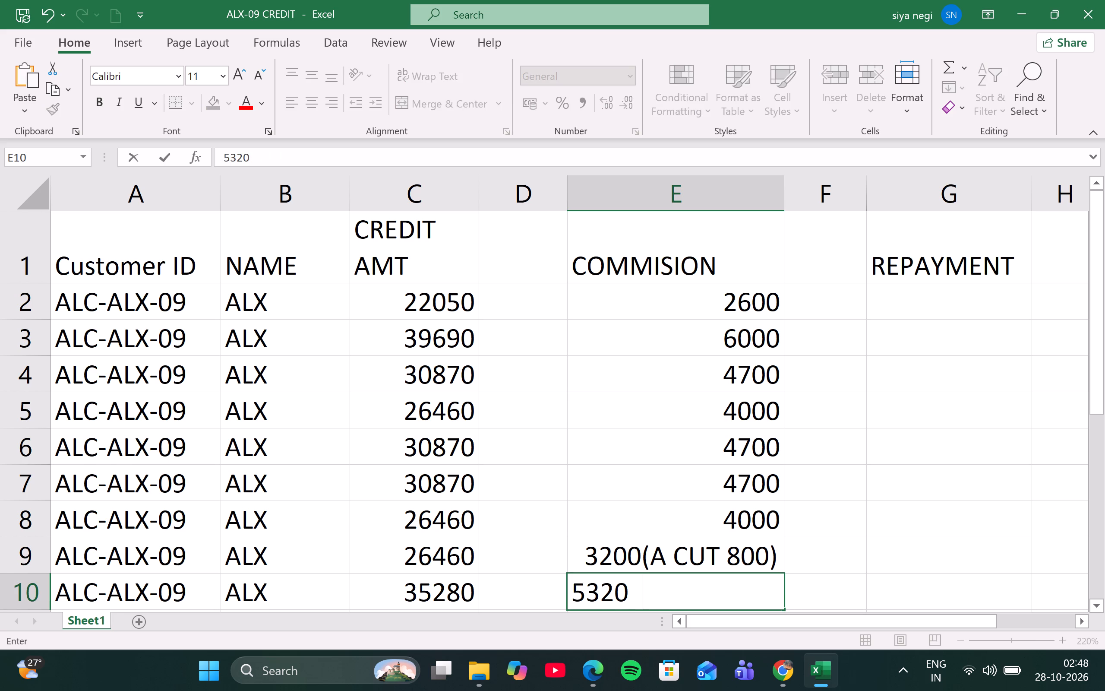
key(BackSpace)
key(BackSpace)
key(BackSpace)
text(00)
scroll(600, 601, up, 1)
key(Return)
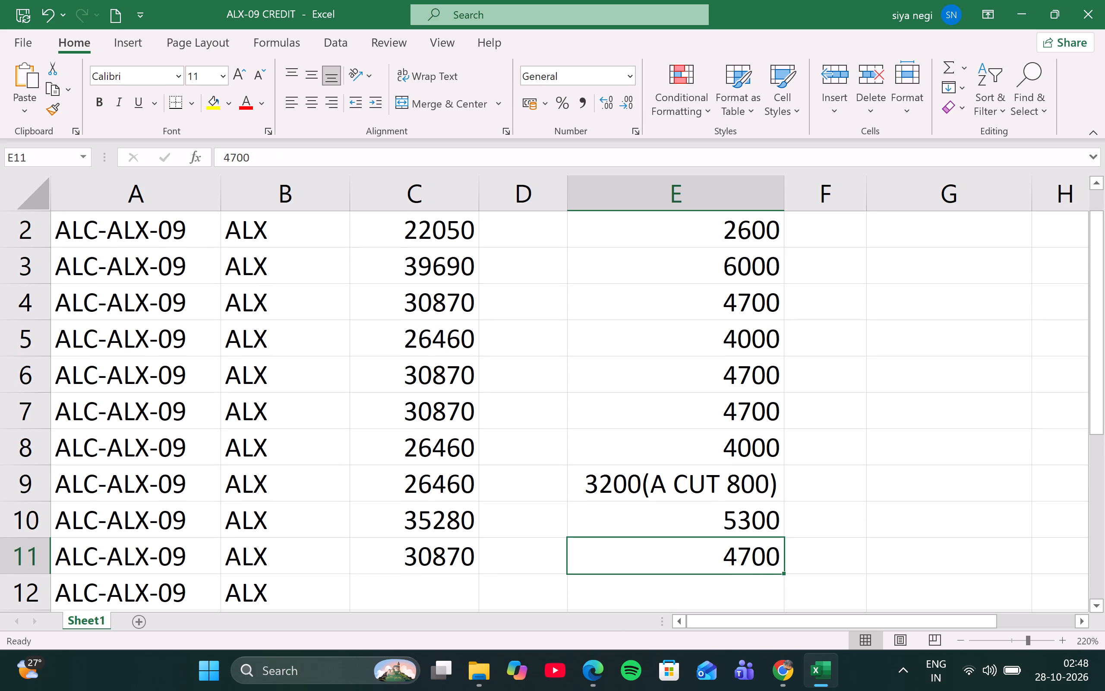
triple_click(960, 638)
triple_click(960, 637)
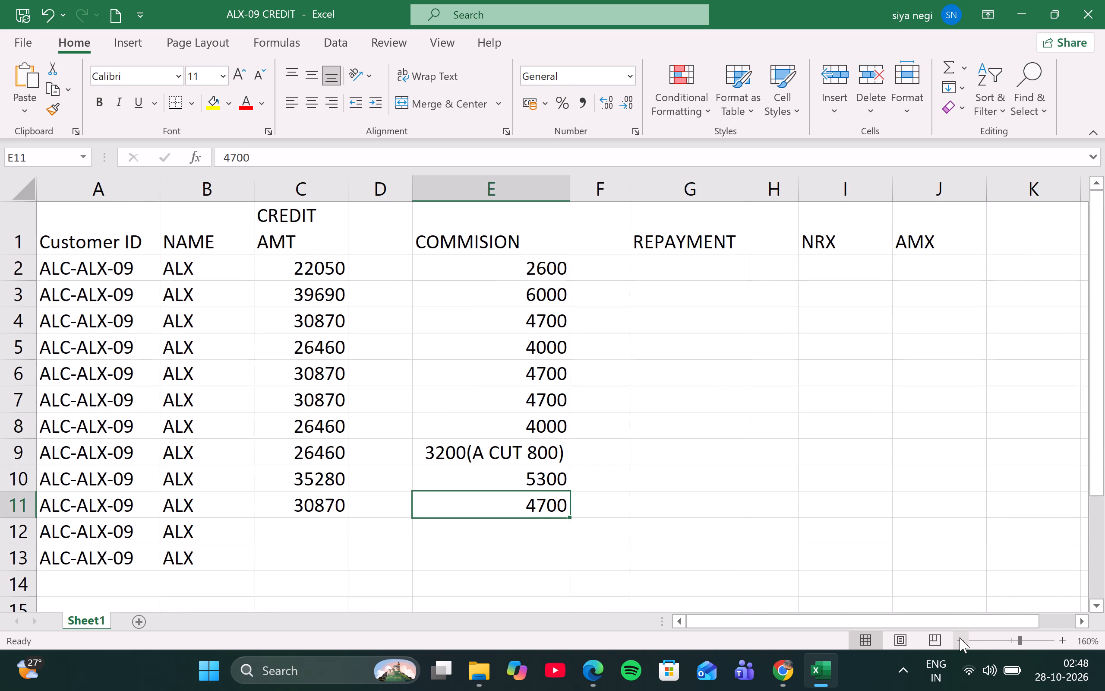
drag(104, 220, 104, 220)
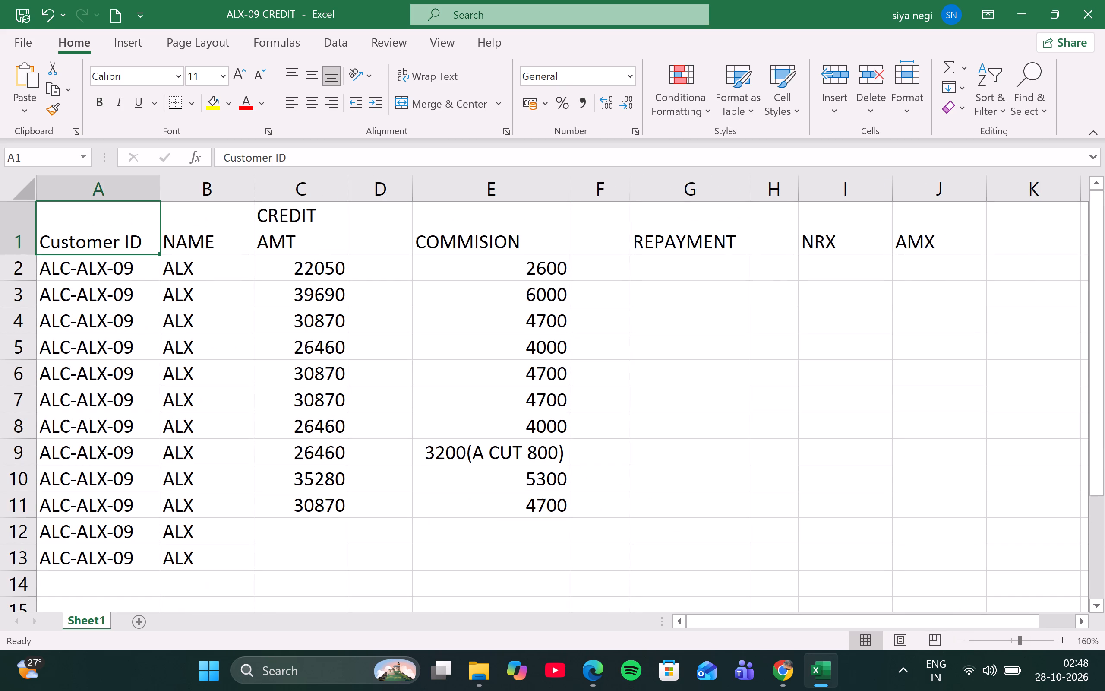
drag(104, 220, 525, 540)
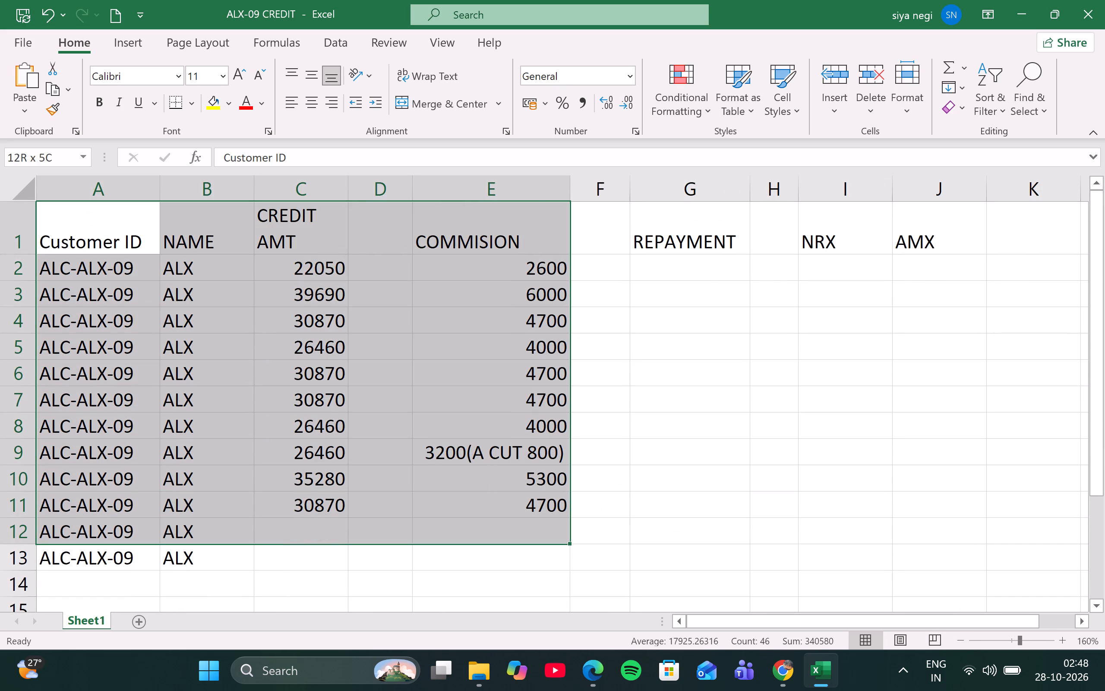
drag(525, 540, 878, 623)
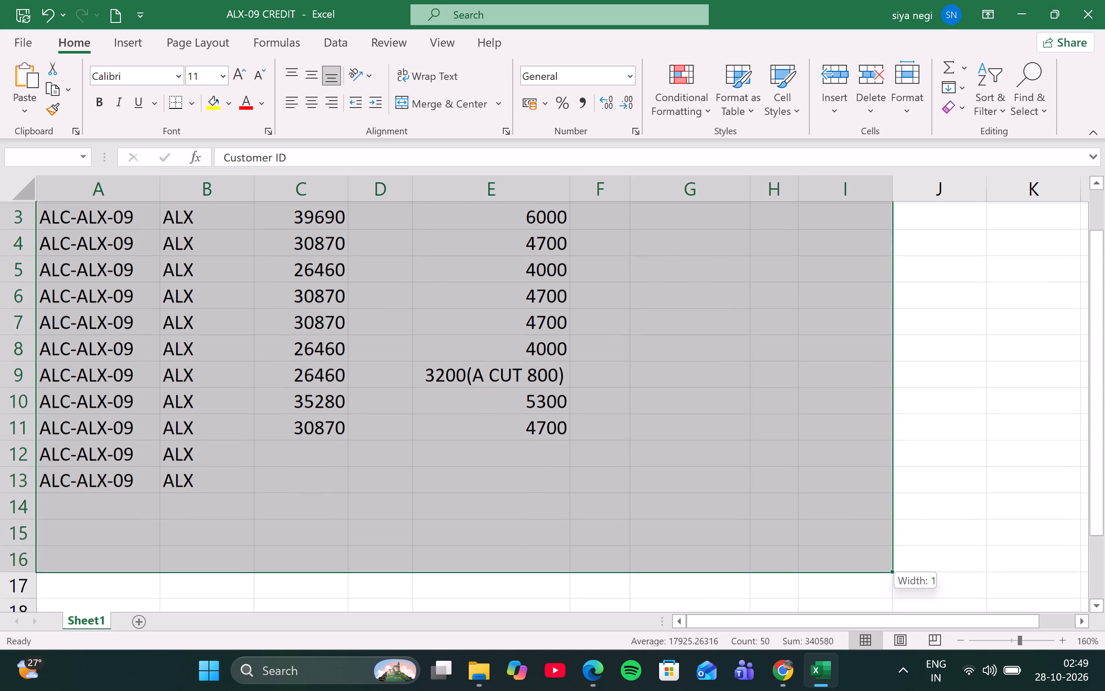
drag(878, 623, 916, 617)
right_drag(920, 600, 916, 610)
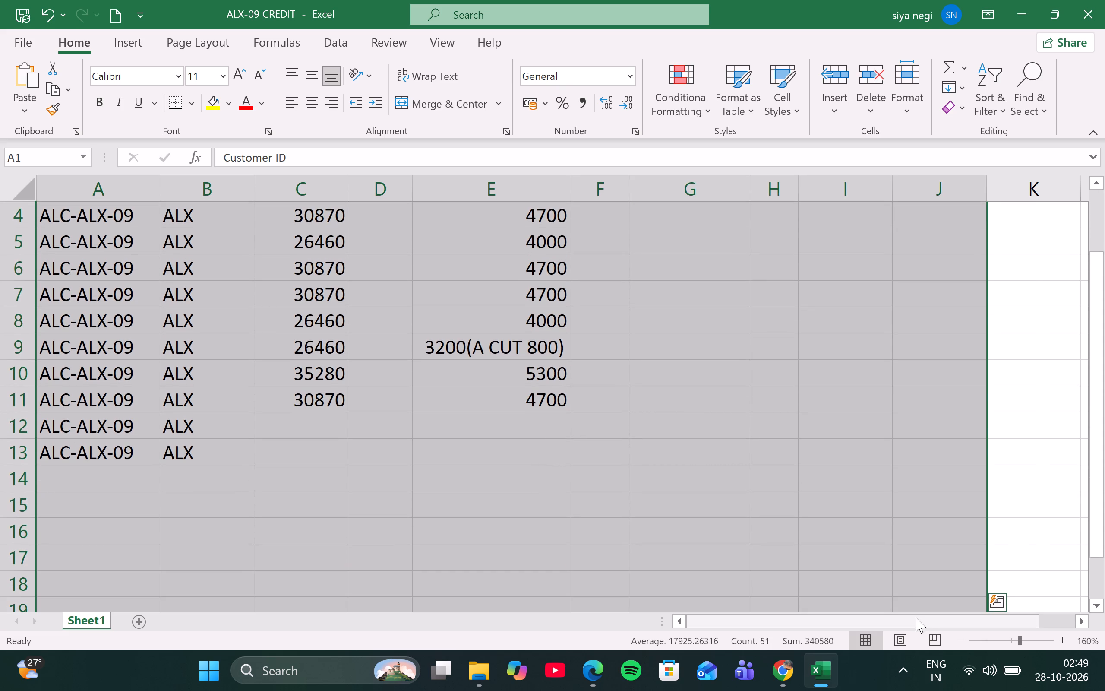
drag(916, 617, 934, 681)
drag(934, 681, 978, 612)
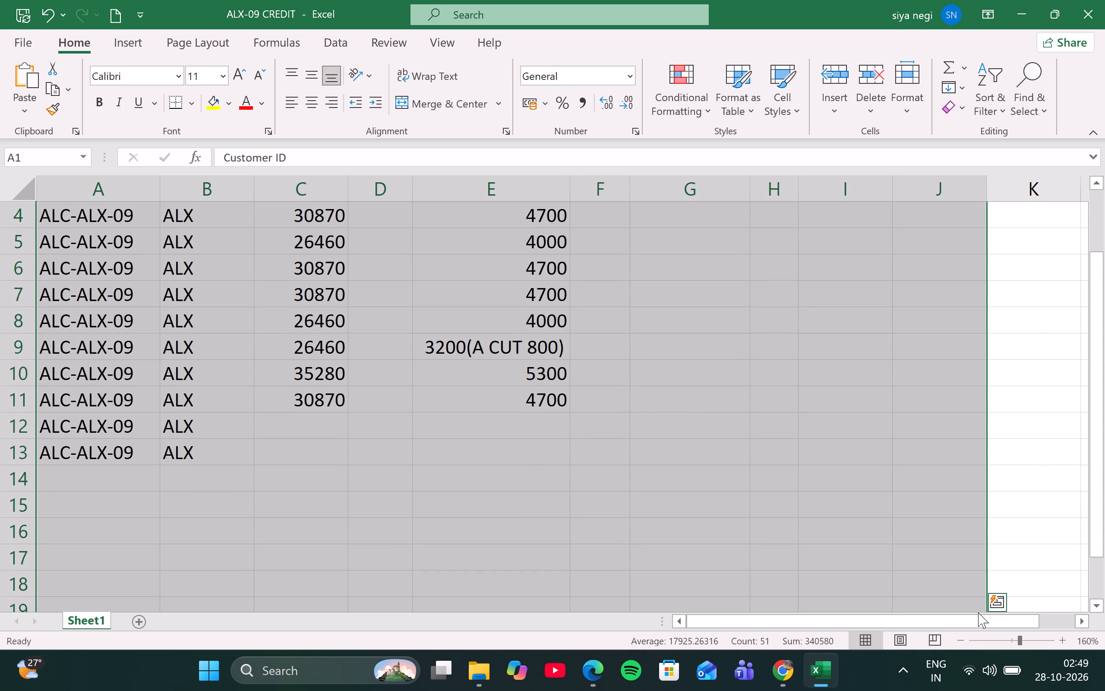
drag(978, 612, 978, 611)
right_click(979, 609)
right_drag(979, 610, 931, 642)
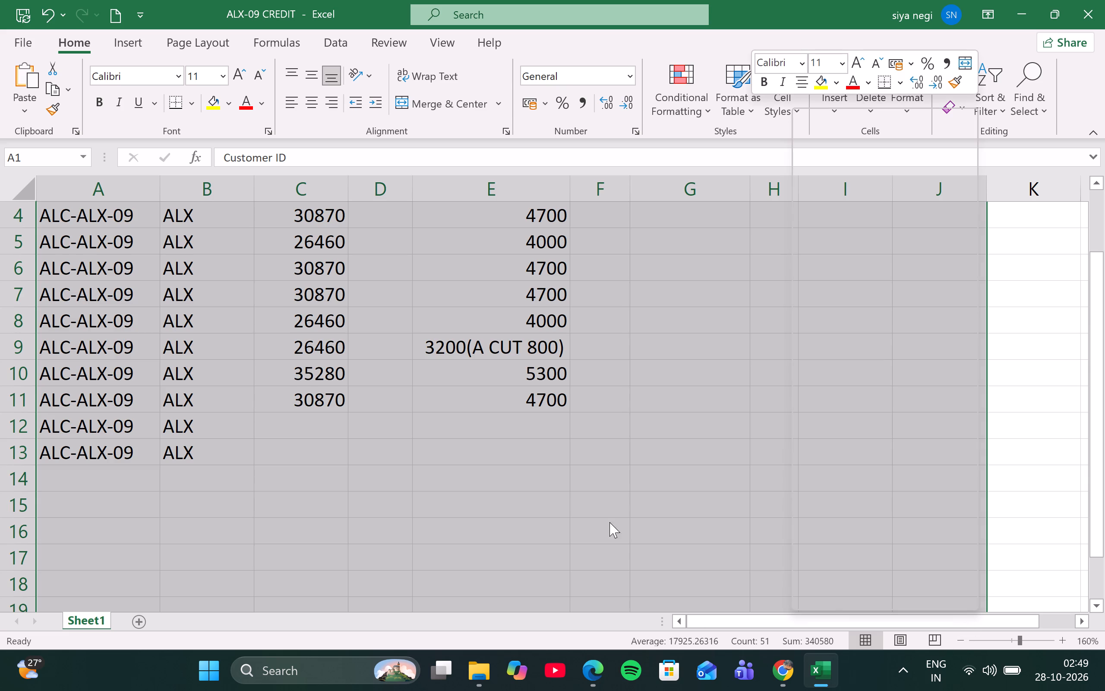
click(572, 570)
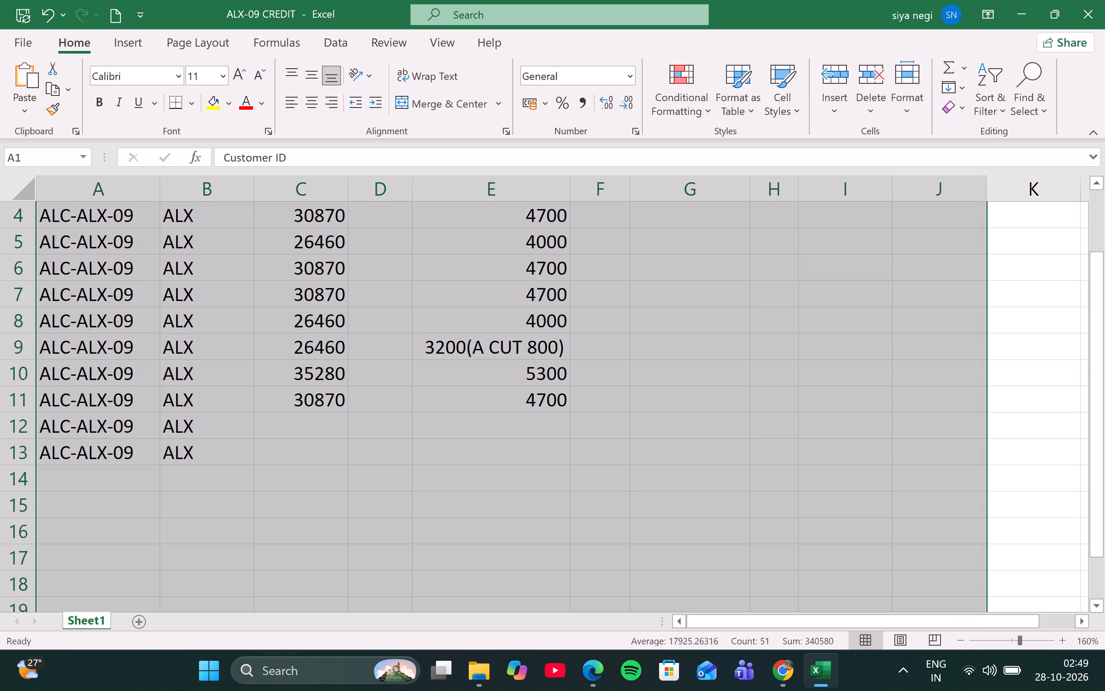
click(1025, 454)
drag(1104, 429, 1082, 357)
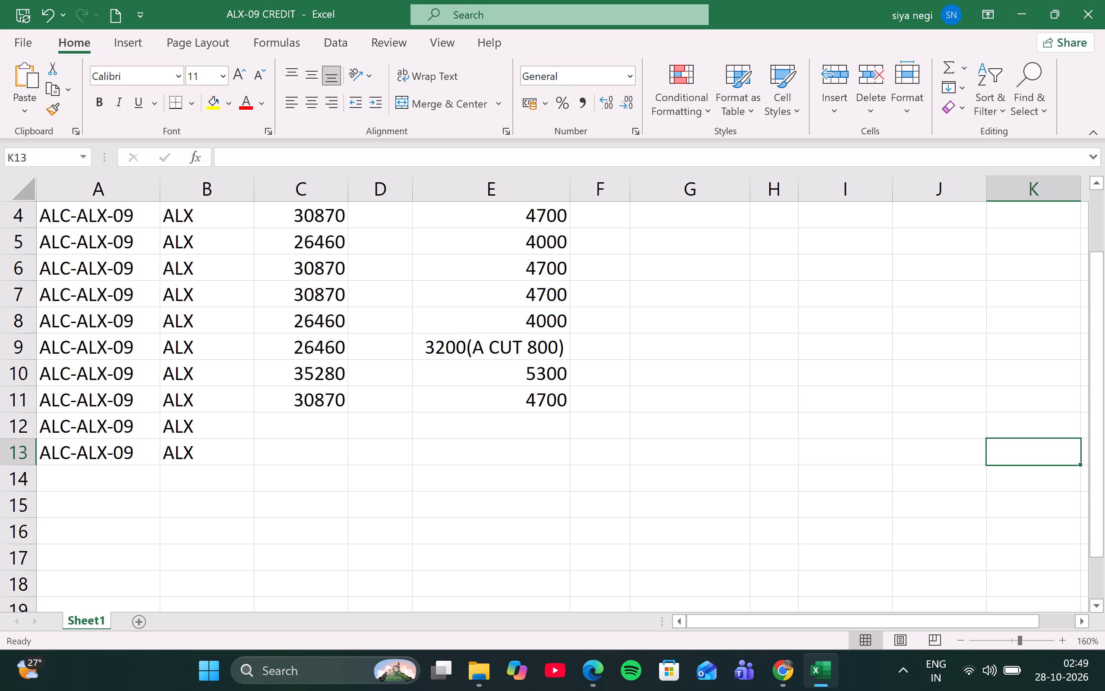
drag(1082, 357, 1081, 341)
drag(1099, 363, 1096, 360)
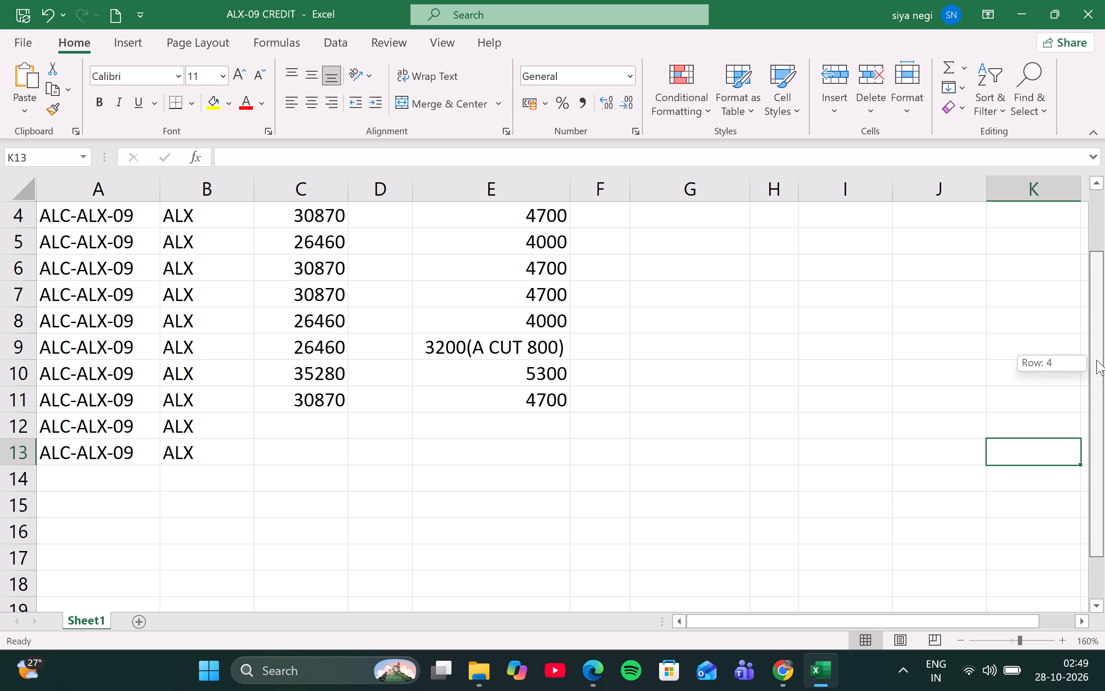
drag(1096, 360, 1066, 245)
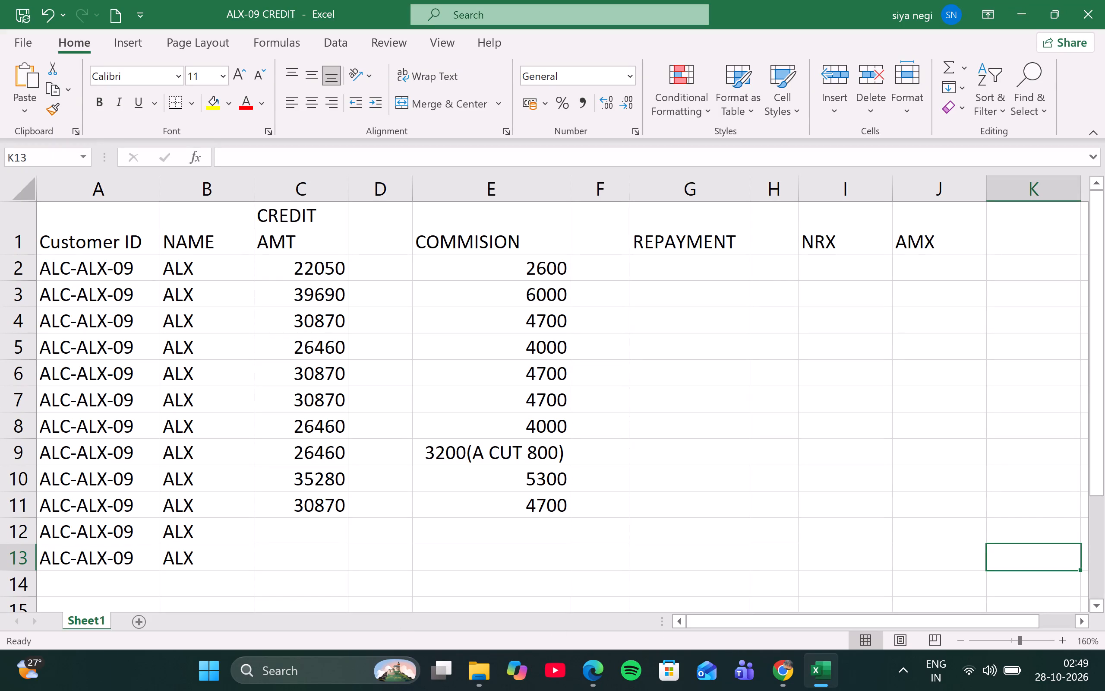
Add a new blank worksheet after Sheet1.
click(133, 620)
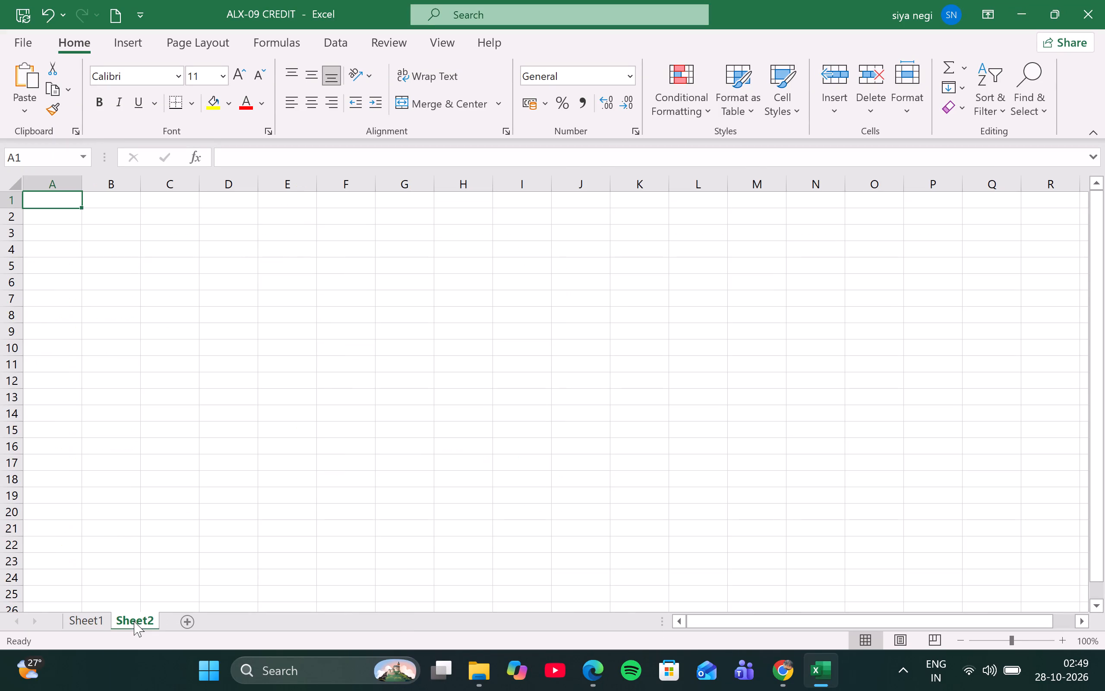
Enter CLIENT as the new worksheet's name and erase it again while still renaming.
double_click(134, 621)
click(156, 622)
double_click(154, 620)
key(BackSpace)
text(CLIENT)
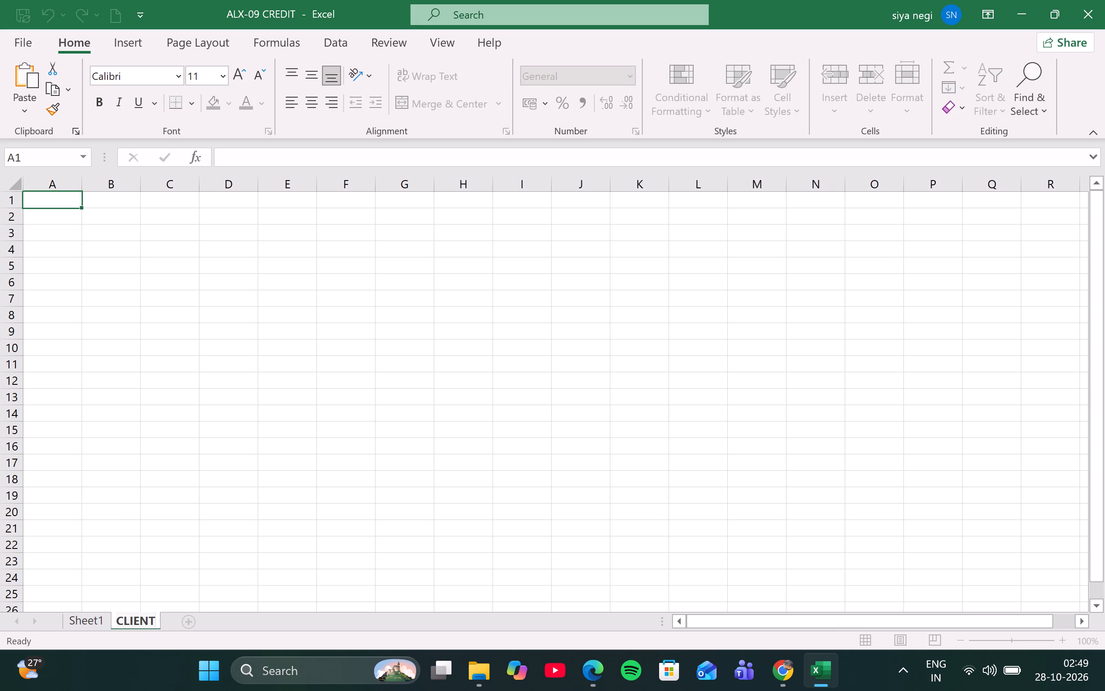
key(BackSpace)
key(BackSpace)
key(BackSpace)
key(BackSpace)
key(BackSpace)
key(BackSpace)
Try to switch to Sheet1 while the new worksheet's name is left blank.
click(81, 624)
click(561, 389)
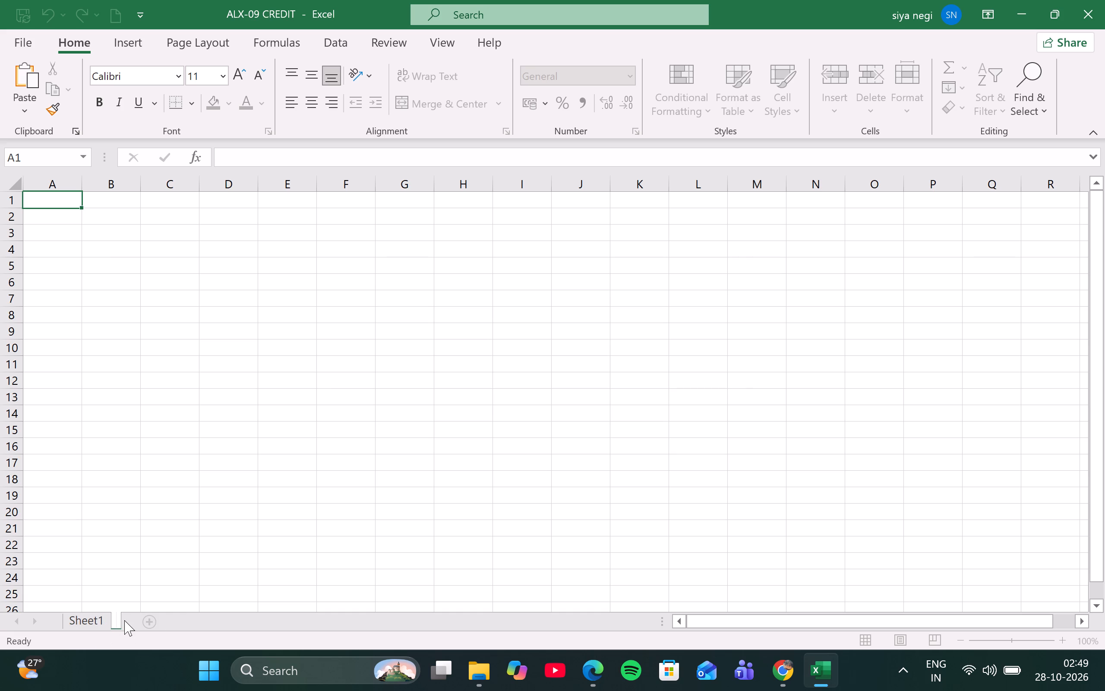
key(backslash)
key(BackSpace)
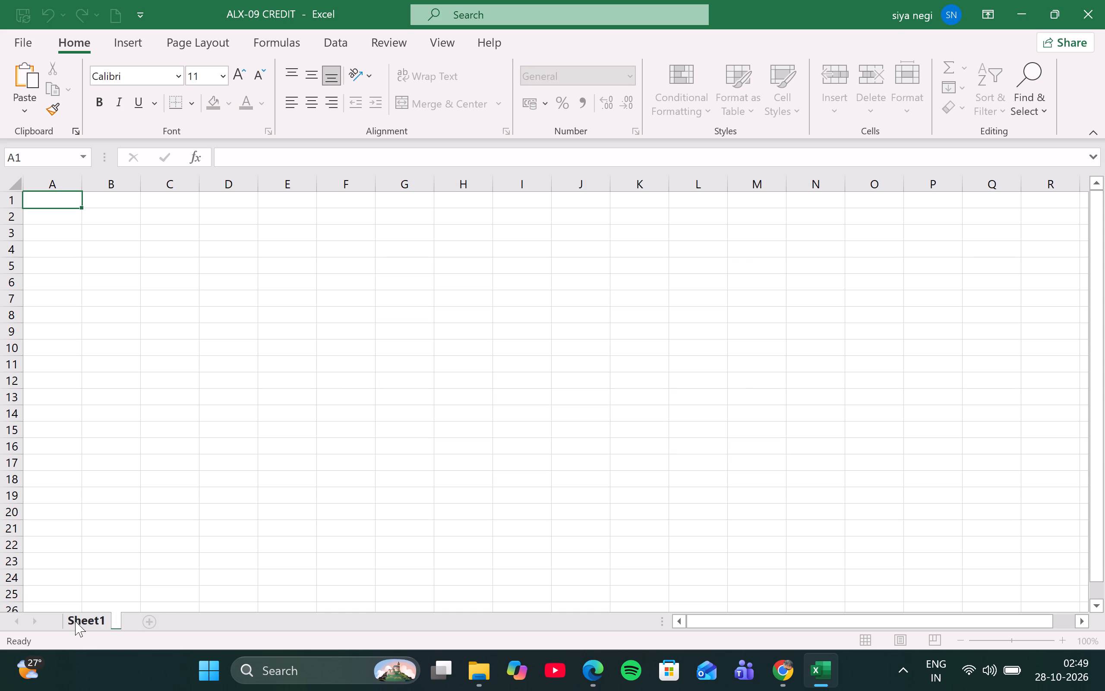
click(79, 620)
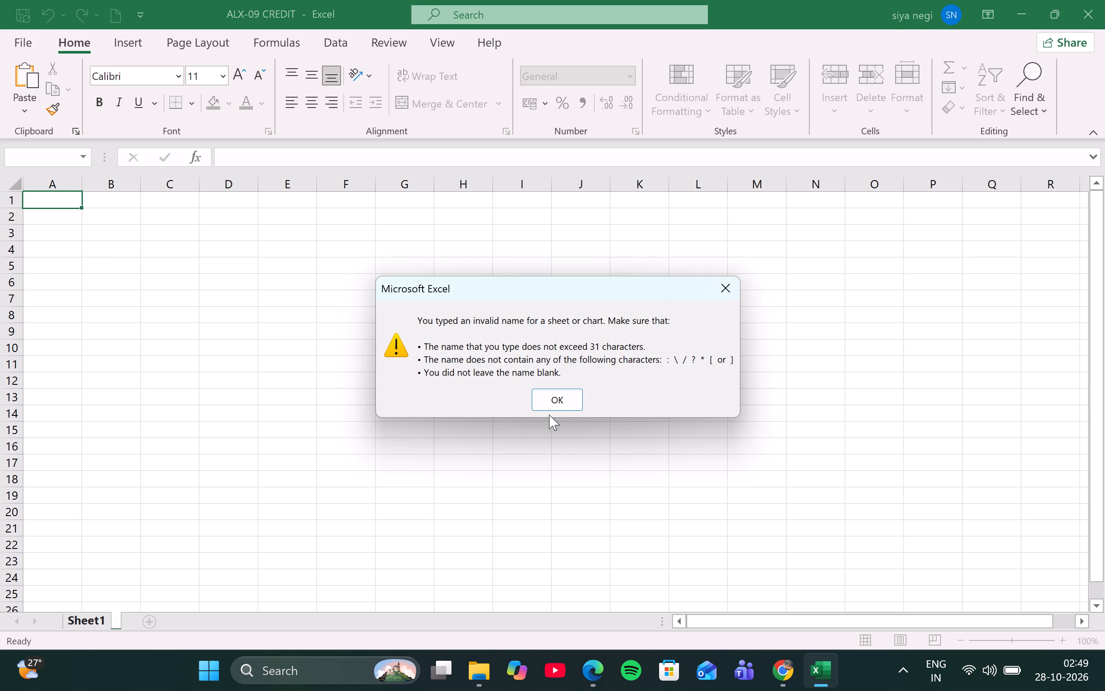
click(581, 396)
Name the new worksheet FBDZFG and return to Sheet1.
text(FBDZFG)
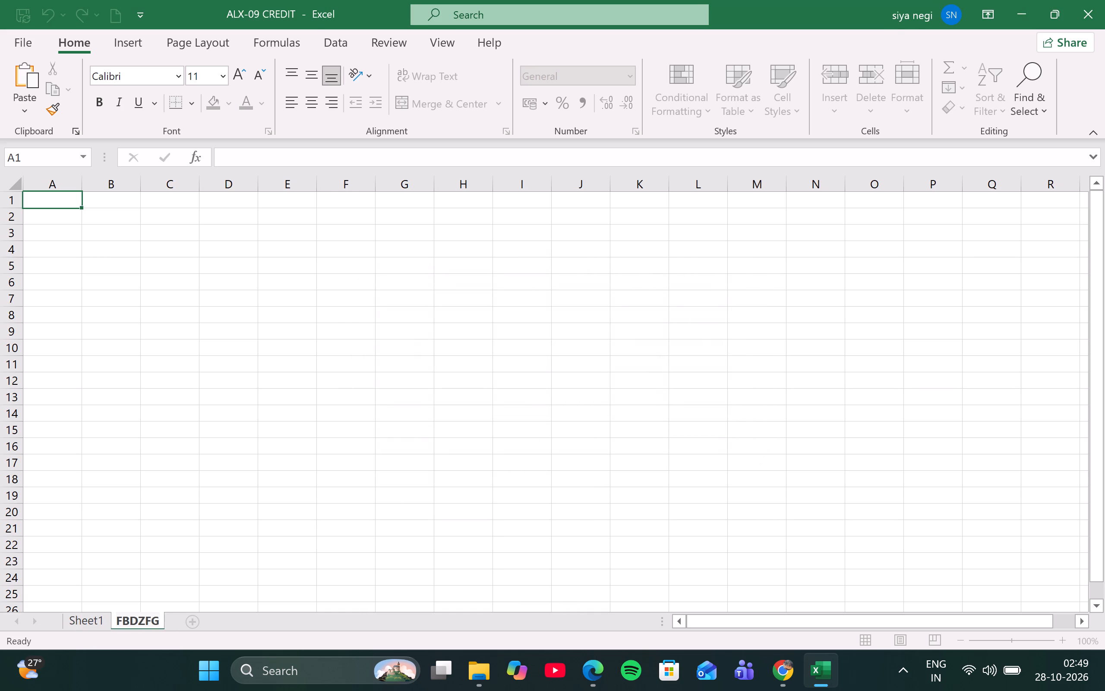
key(Return)
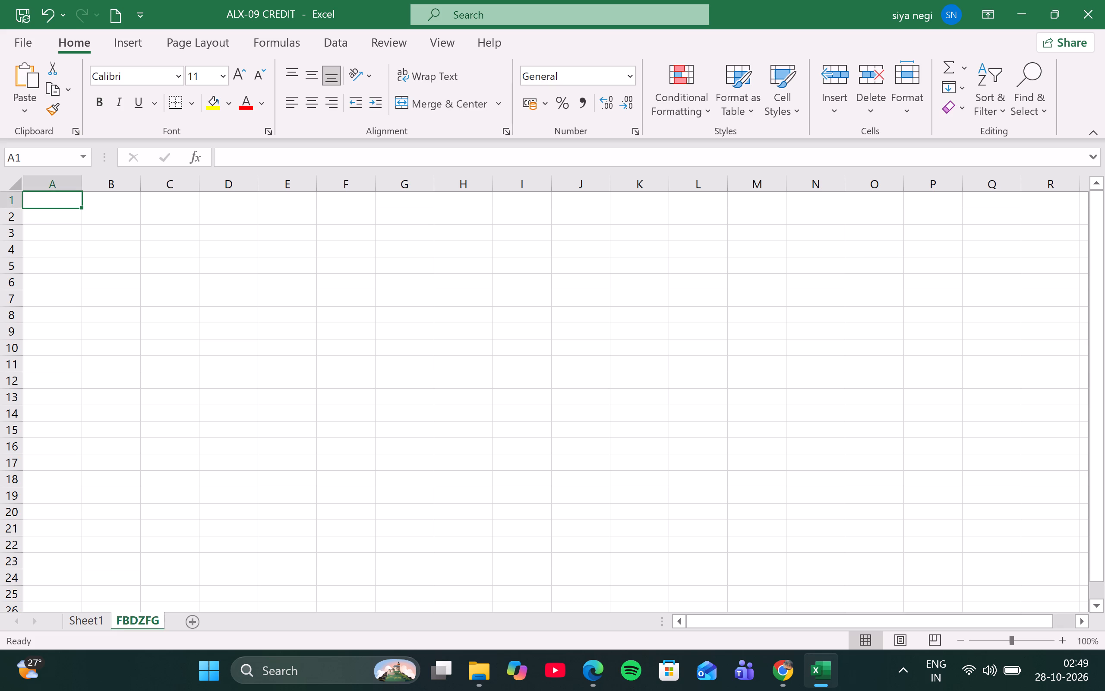
click(92, 623)
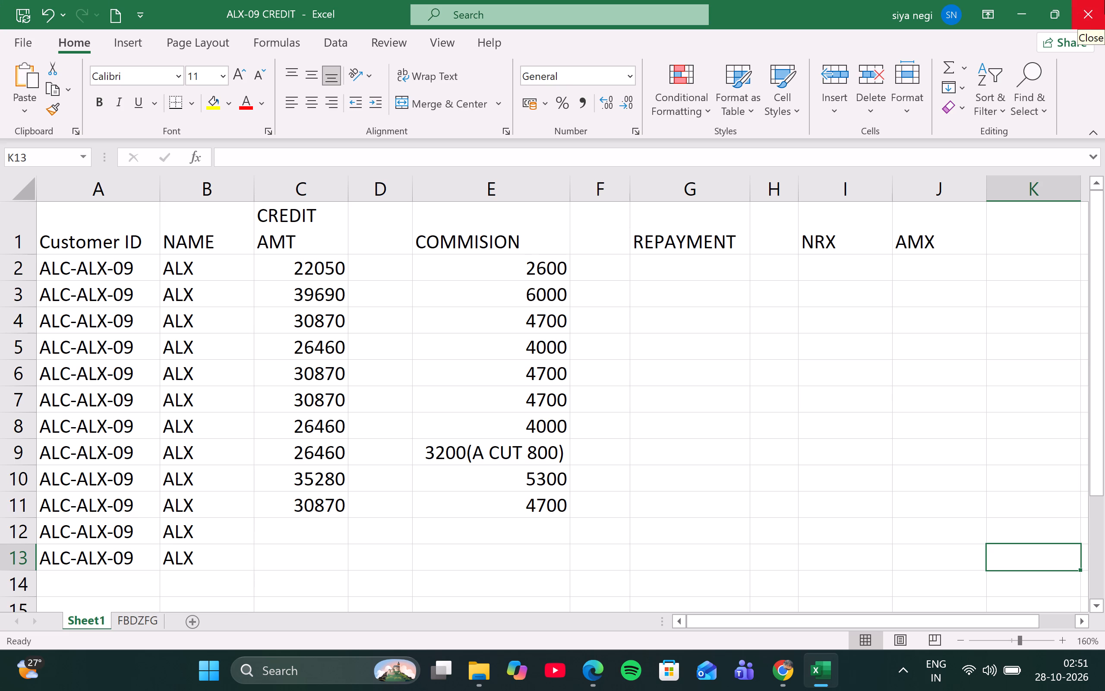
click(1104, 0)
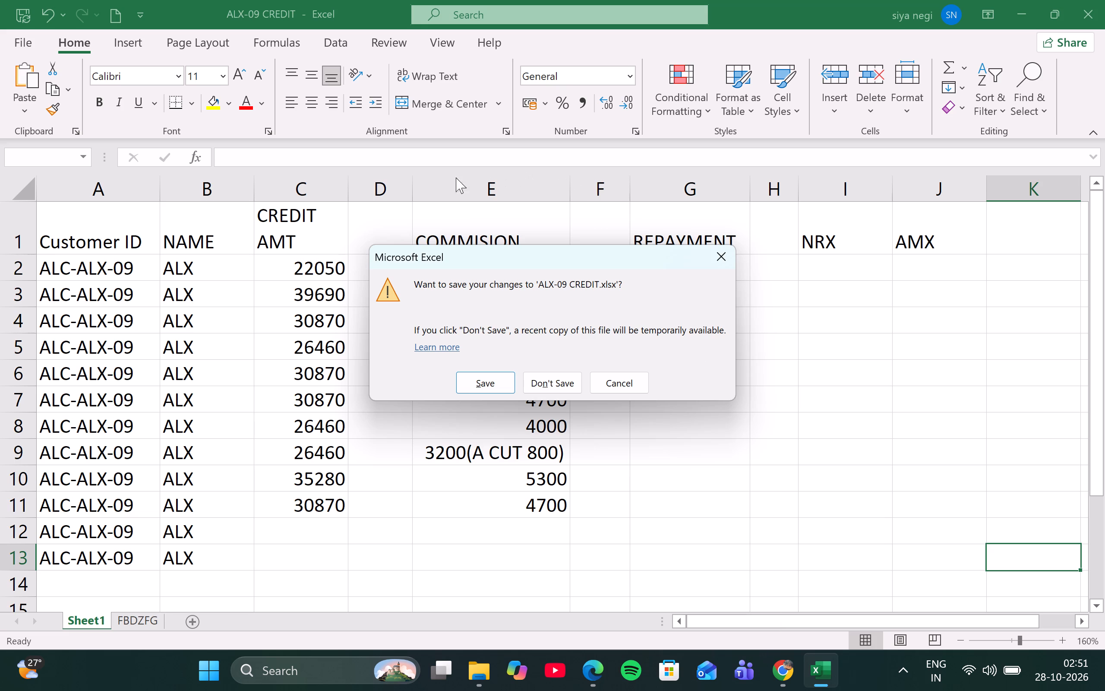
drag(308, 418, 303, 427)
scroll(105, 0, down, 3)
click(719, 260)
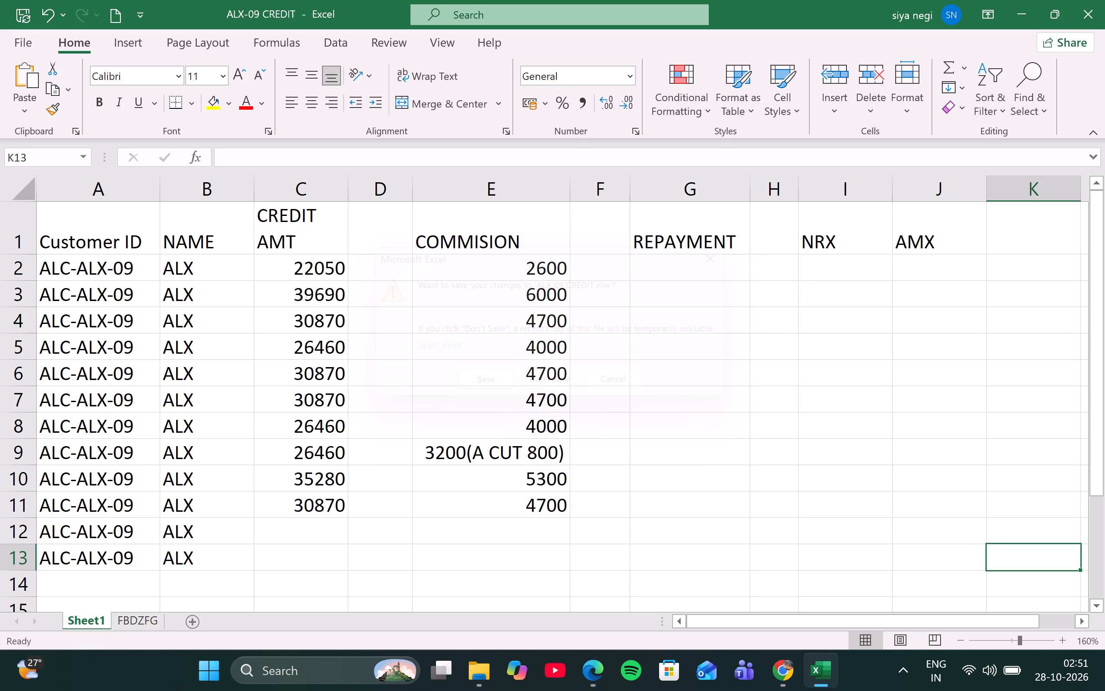
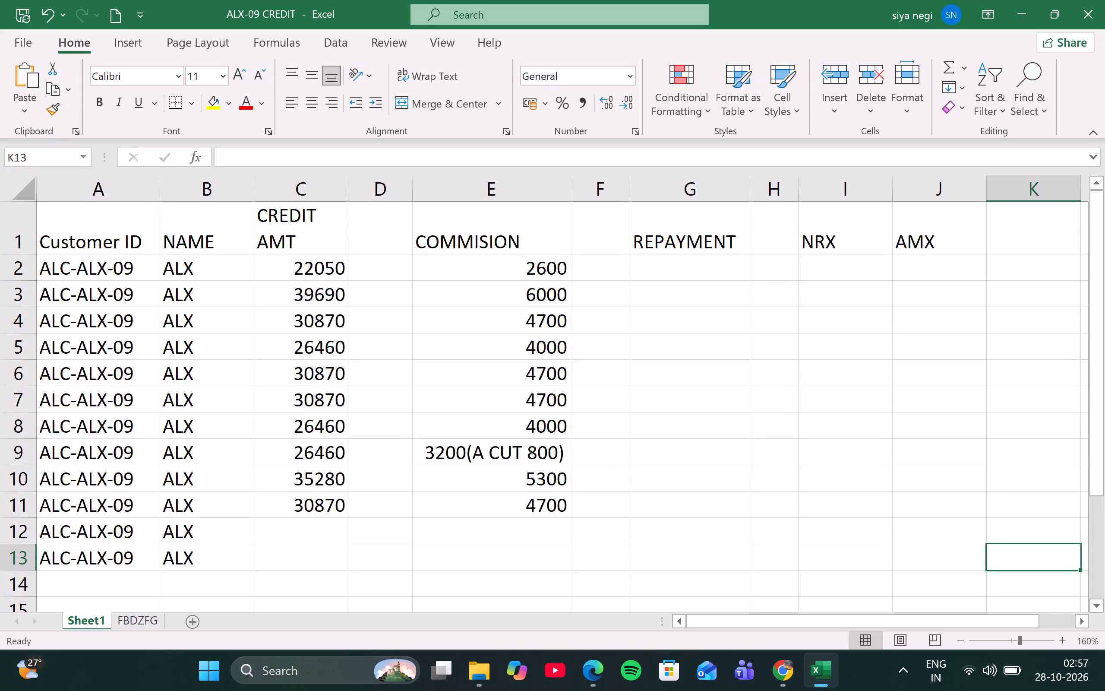
Enter 27850 in the REPAYMENT column for the third customer row, cell G4, on Sheet1.
click(692, 317)
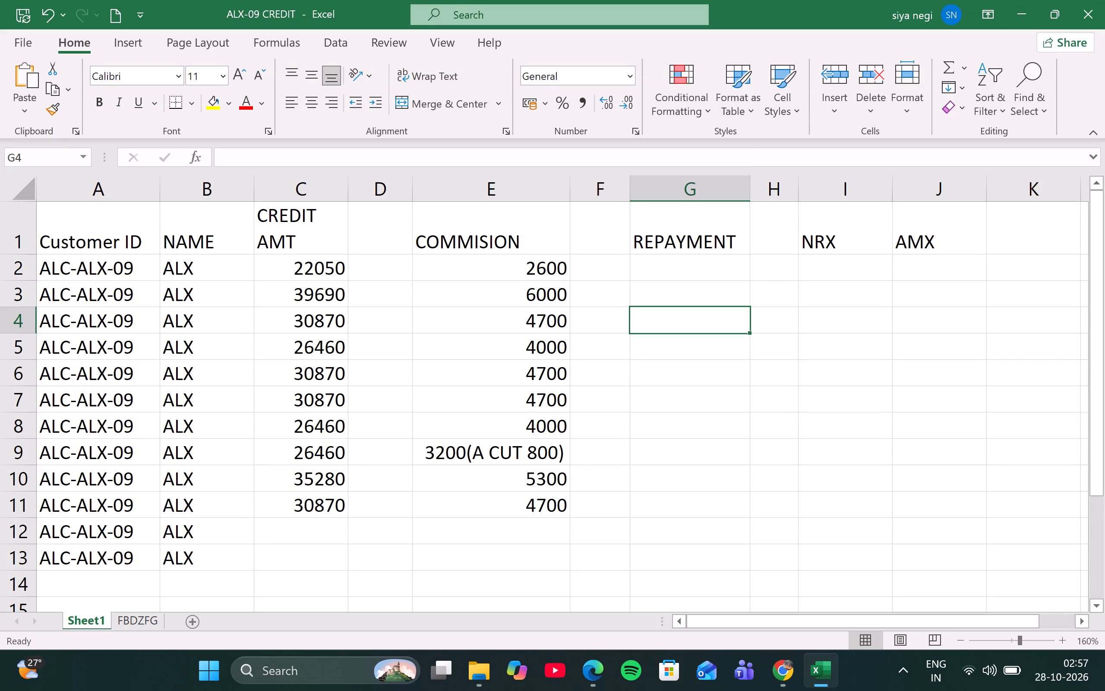
key(2)
key(7)
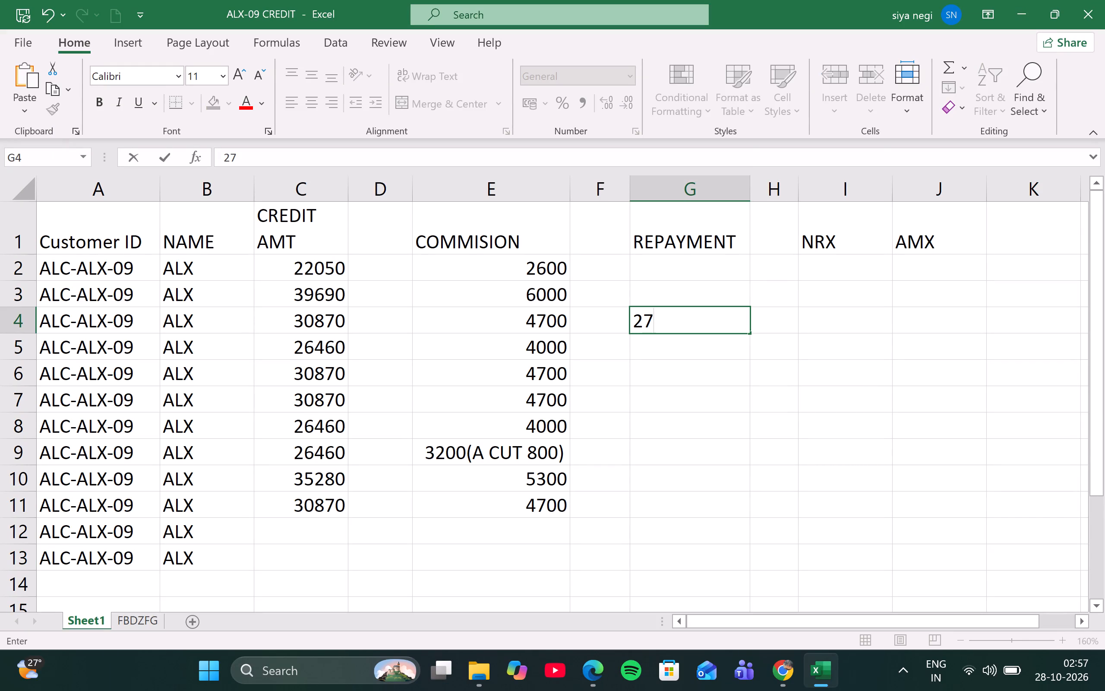
text(850)
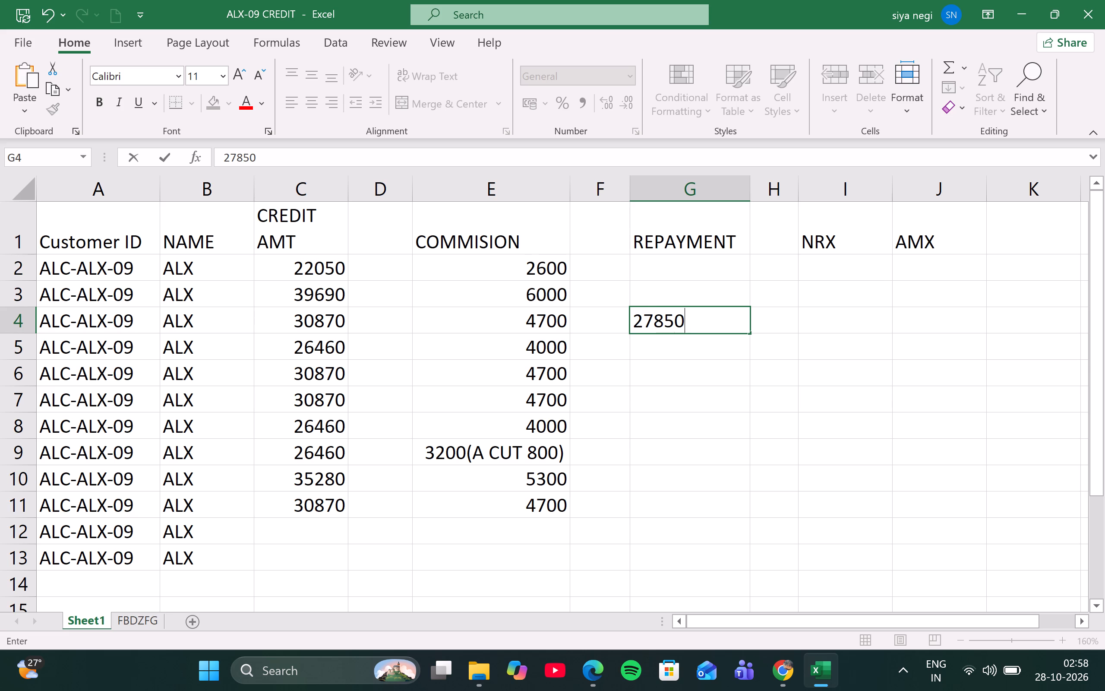
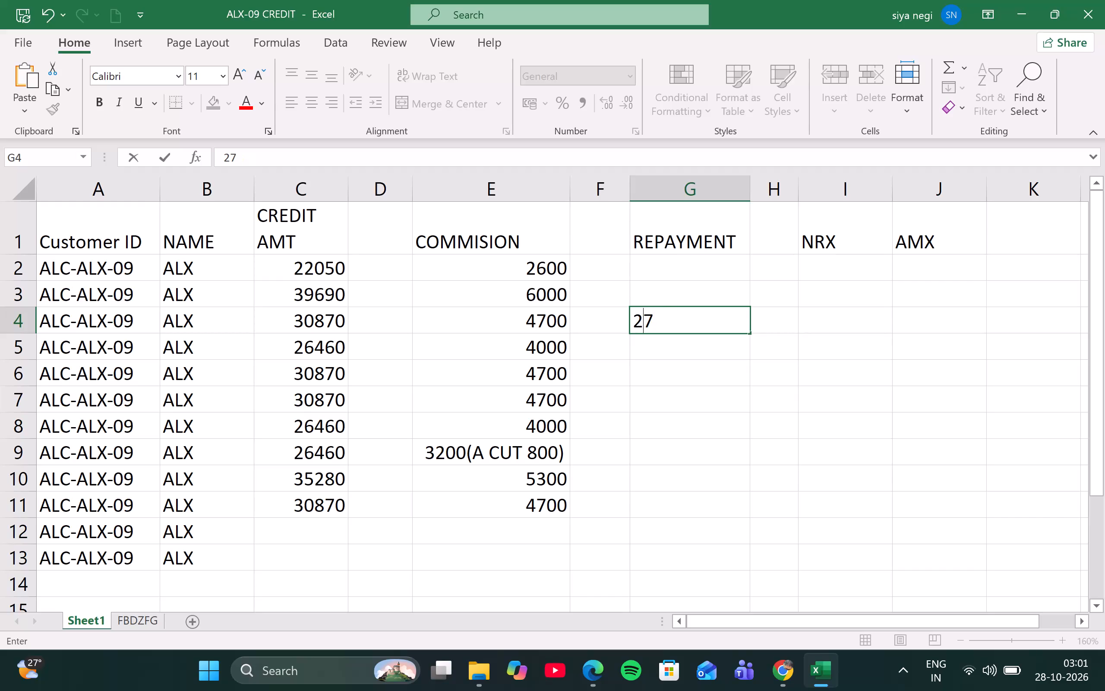
Replace the repayment entry for the third customer row, cell G4 on Sheet1, with 28050.
key(BackSpace)
text(28050)
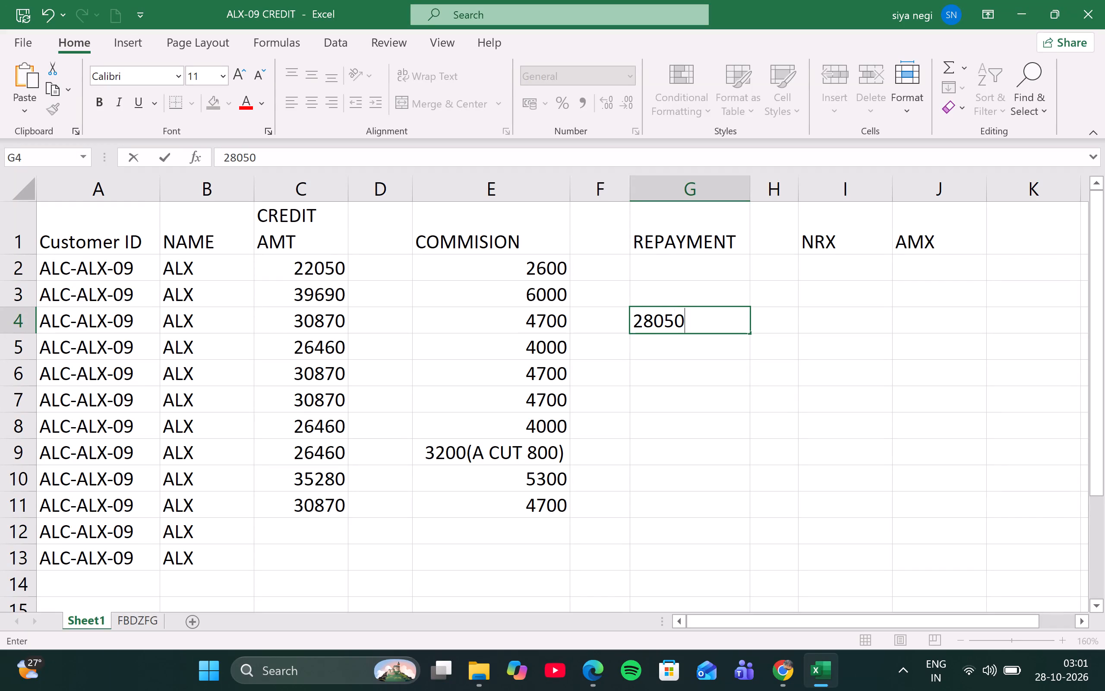
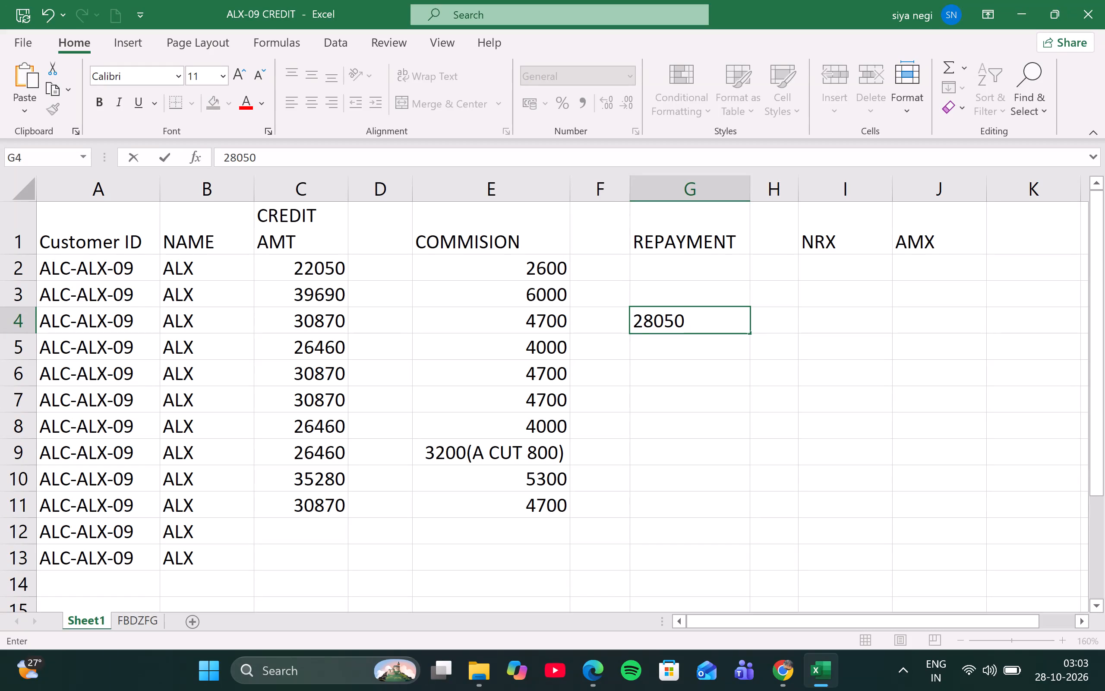
Enter repayments of 31000, 26600 and 31000 in REPAYMENT cells G5, G6 and G7 on Sheet1.
click(681, 349)
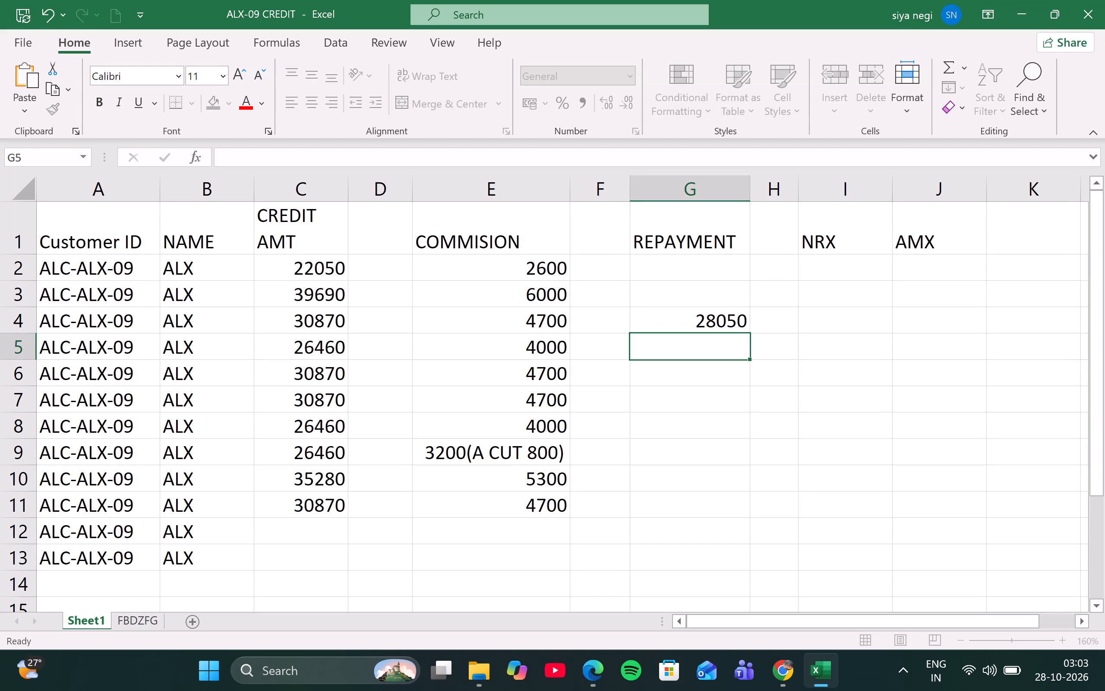
text(31)
text(OO)
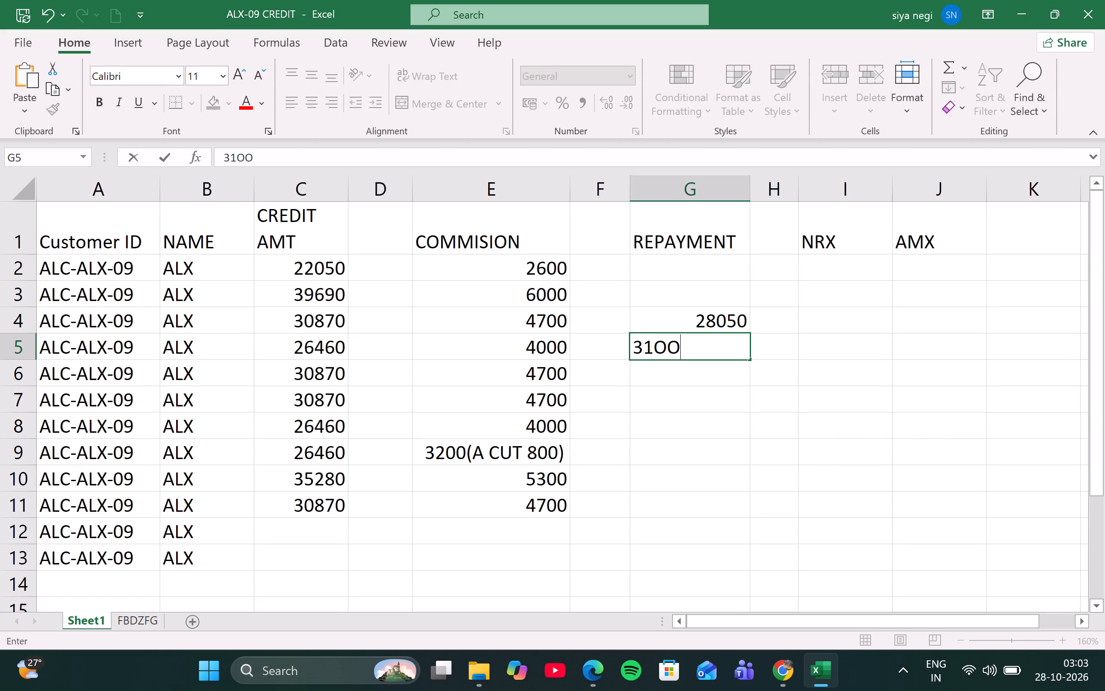
key(BackSpace)
key(BackSpace)
text(000)
click(695, 383)
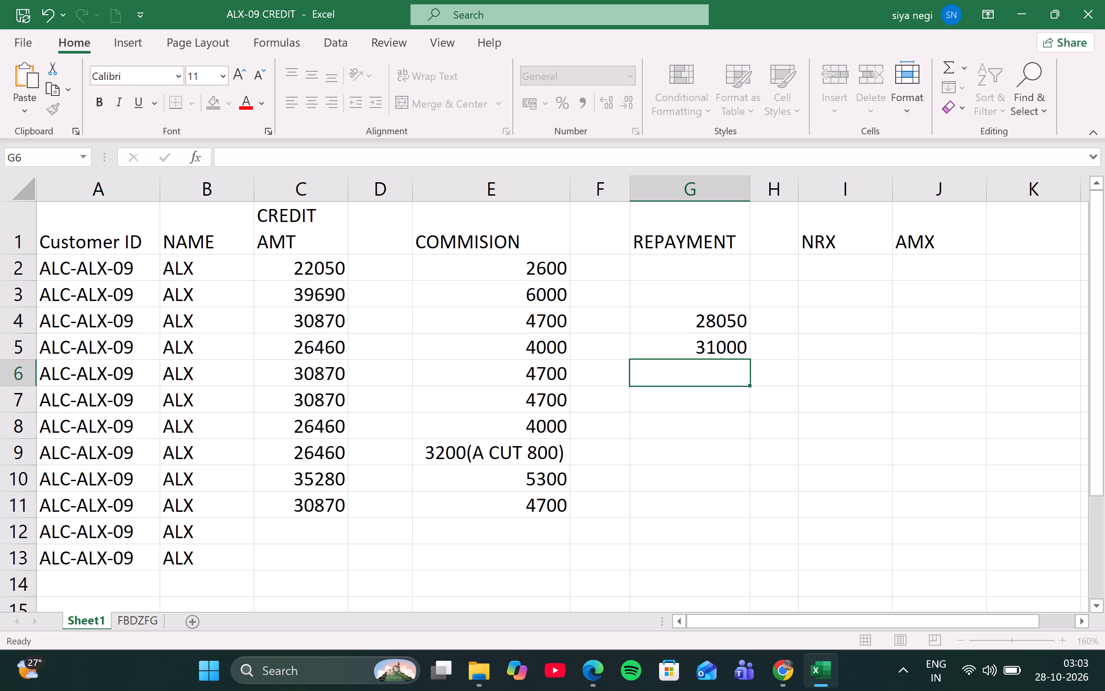
click(719, 381)
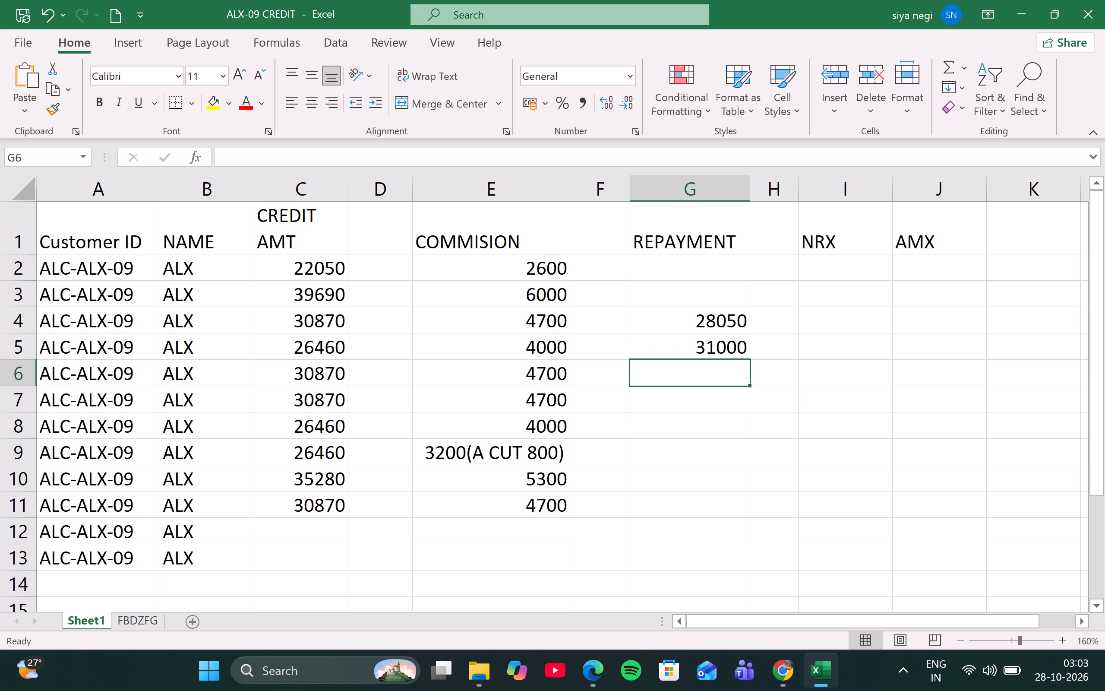
text(266)
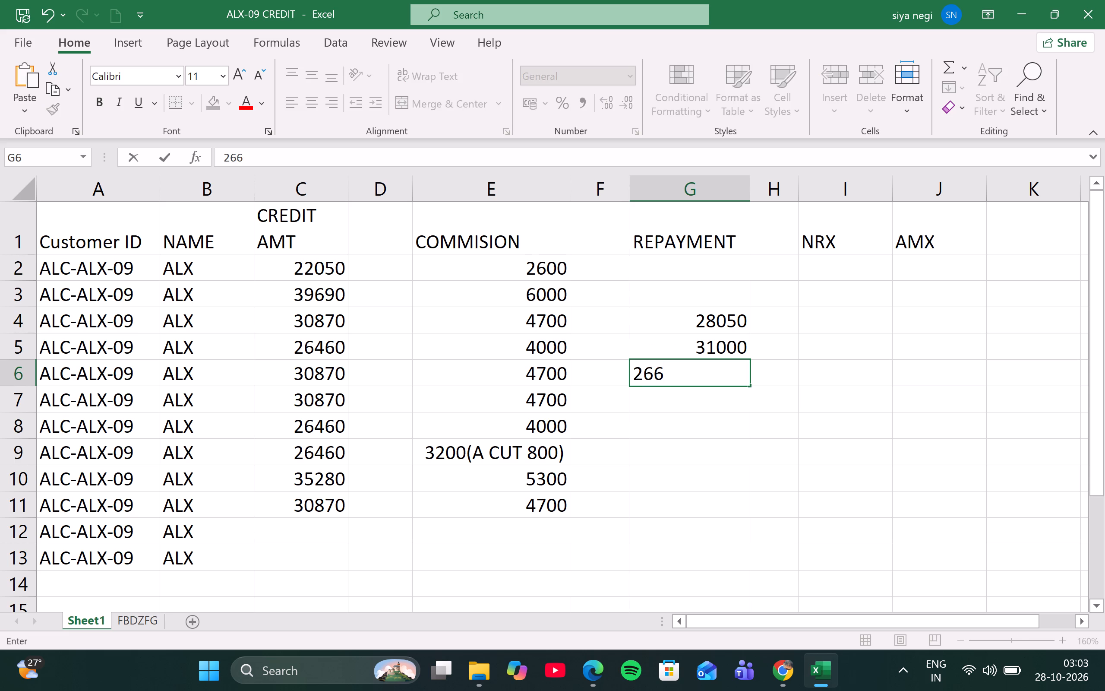
text(00)
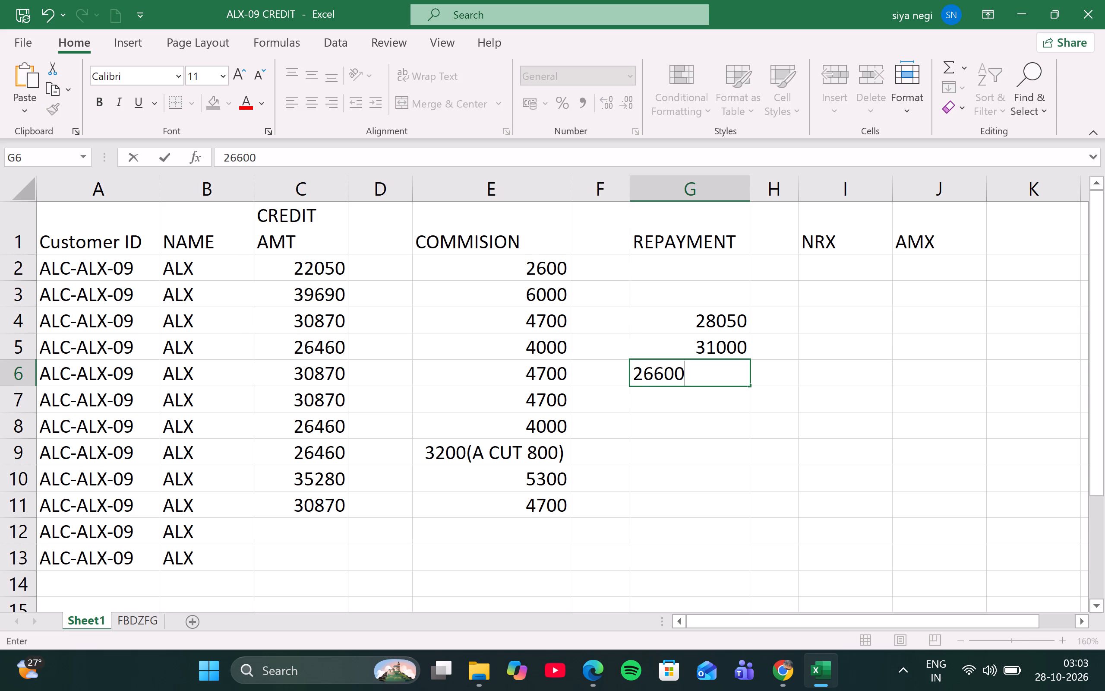
click(718, 396)
key(3)
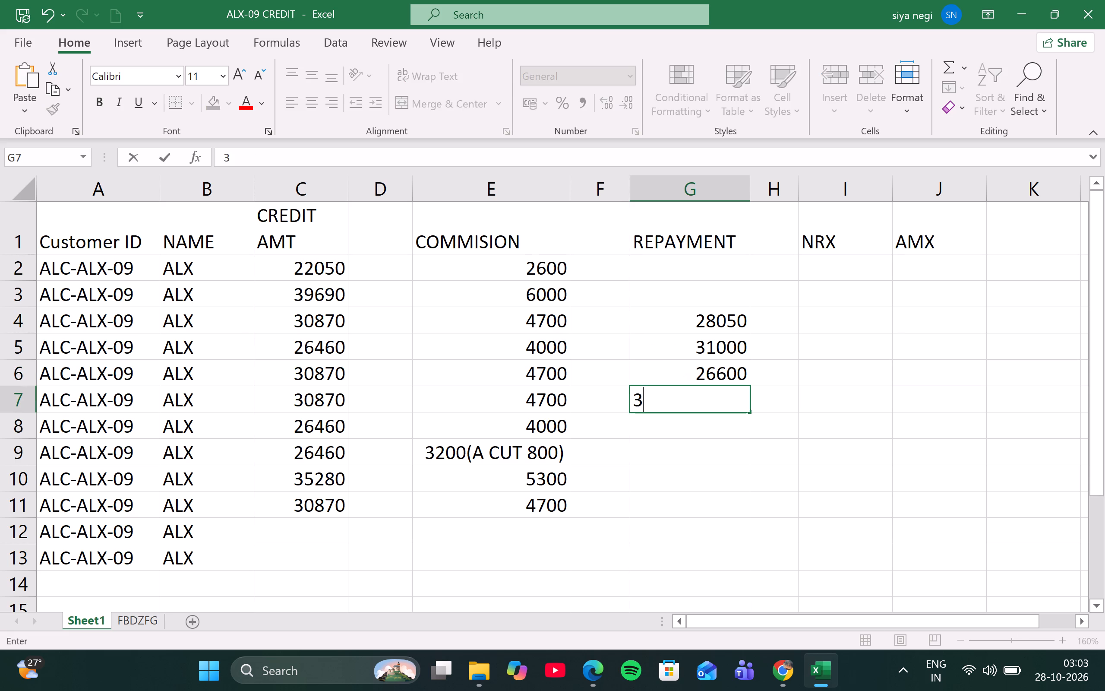
key(1)
text(000)
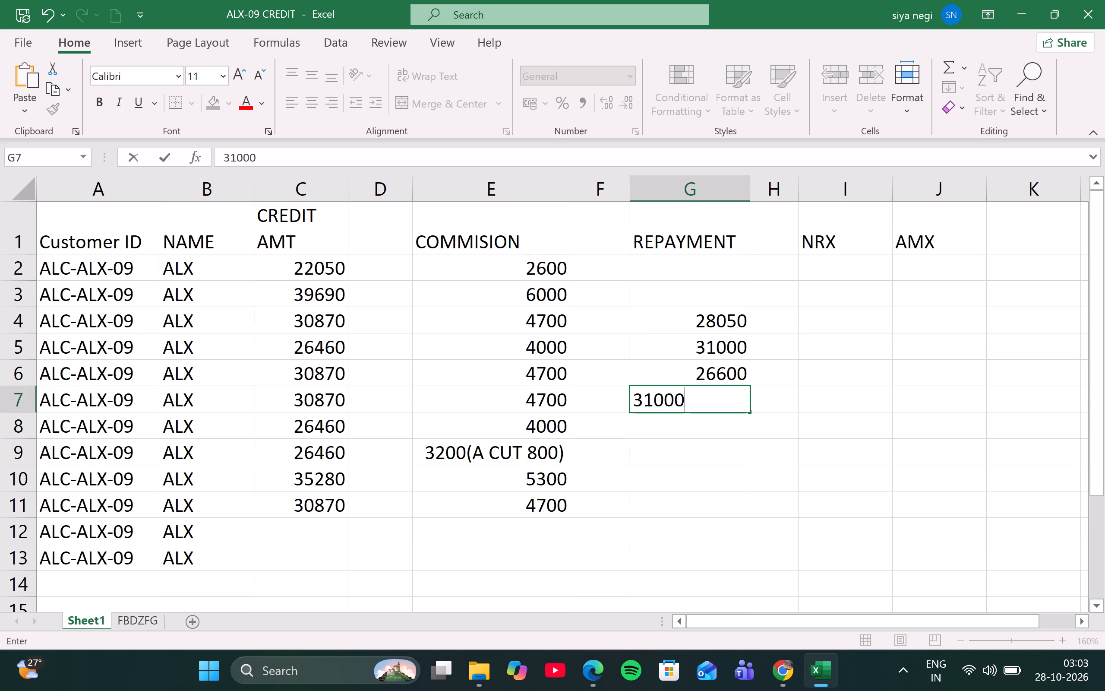
click(719, 429)
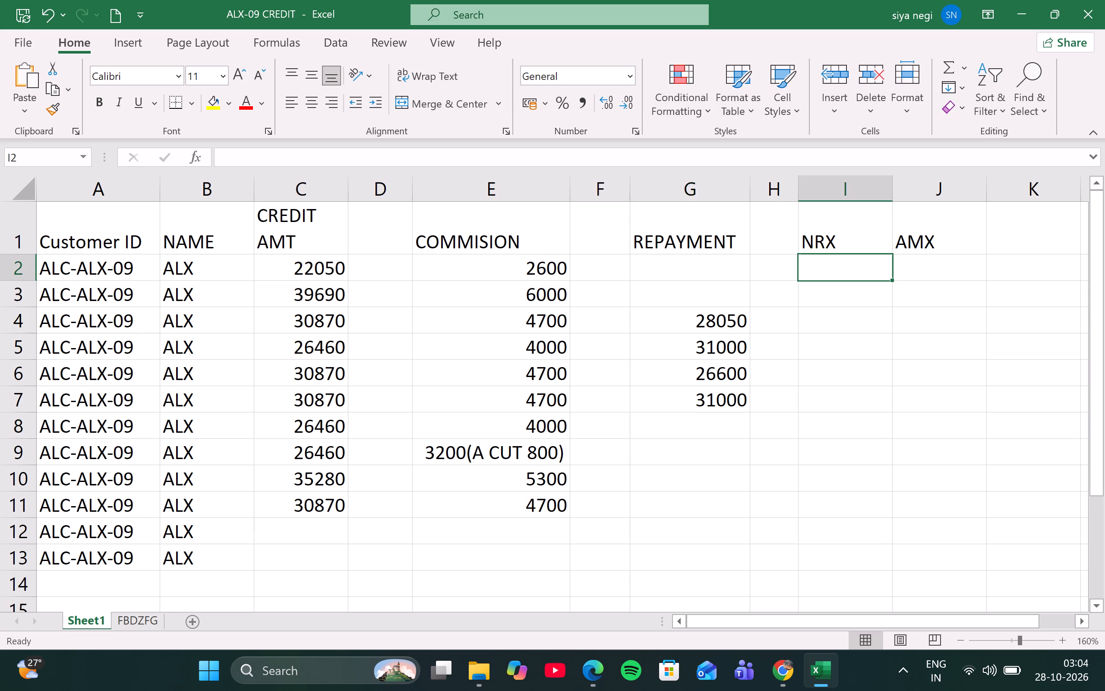
Fill the NRX and AMX columns with 1300 each in row 2 and 3000 each in row 3.
text(1300)
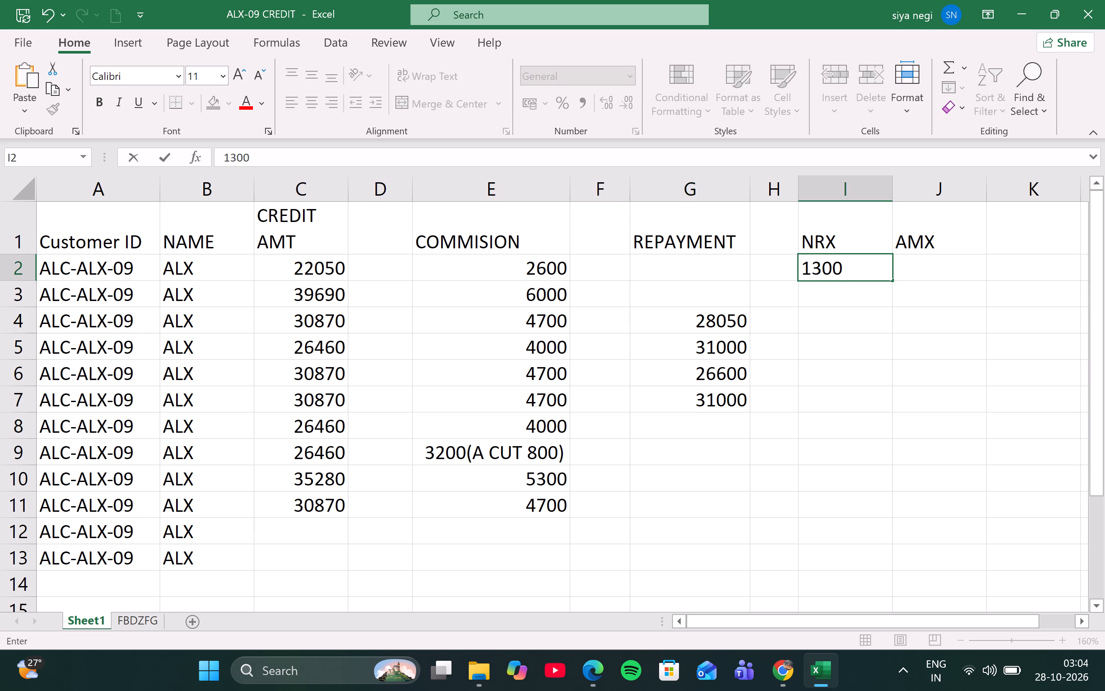
click(917, 271)
text(1300)
click(848, 300)
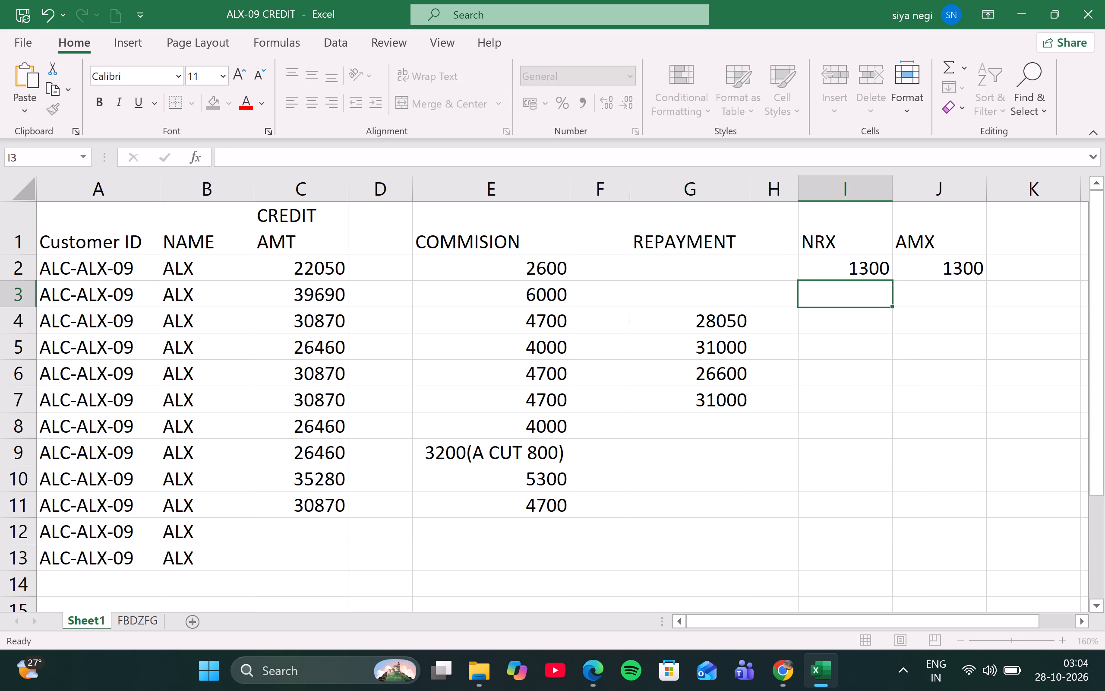
key(3)
text(000)
key(Right)
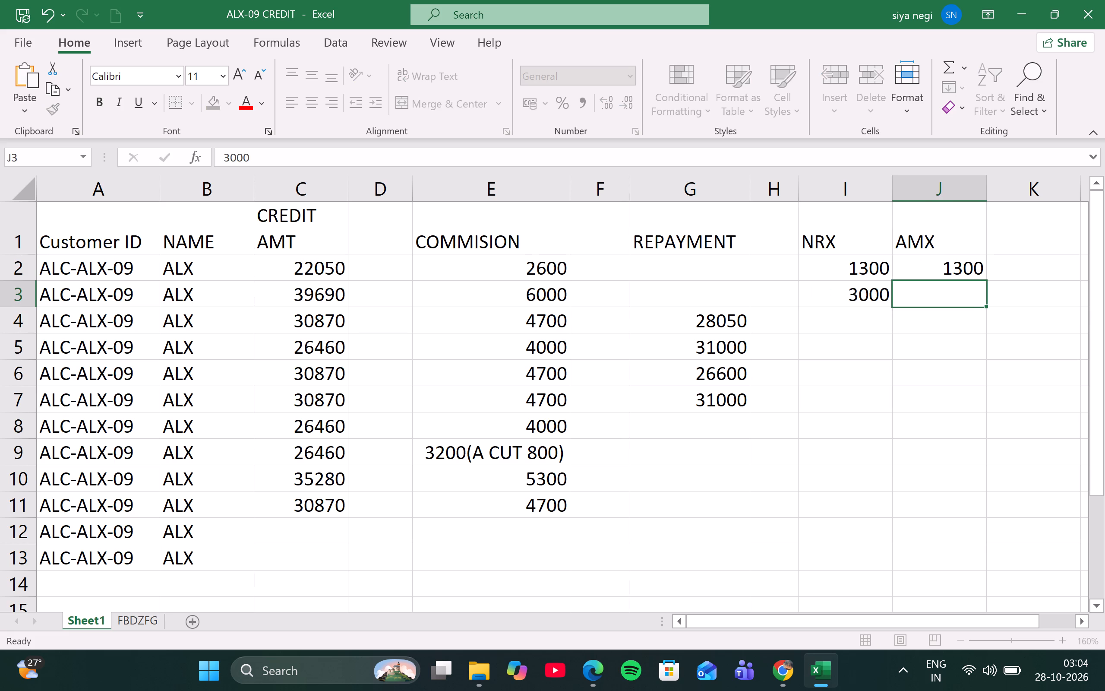
text(3000)
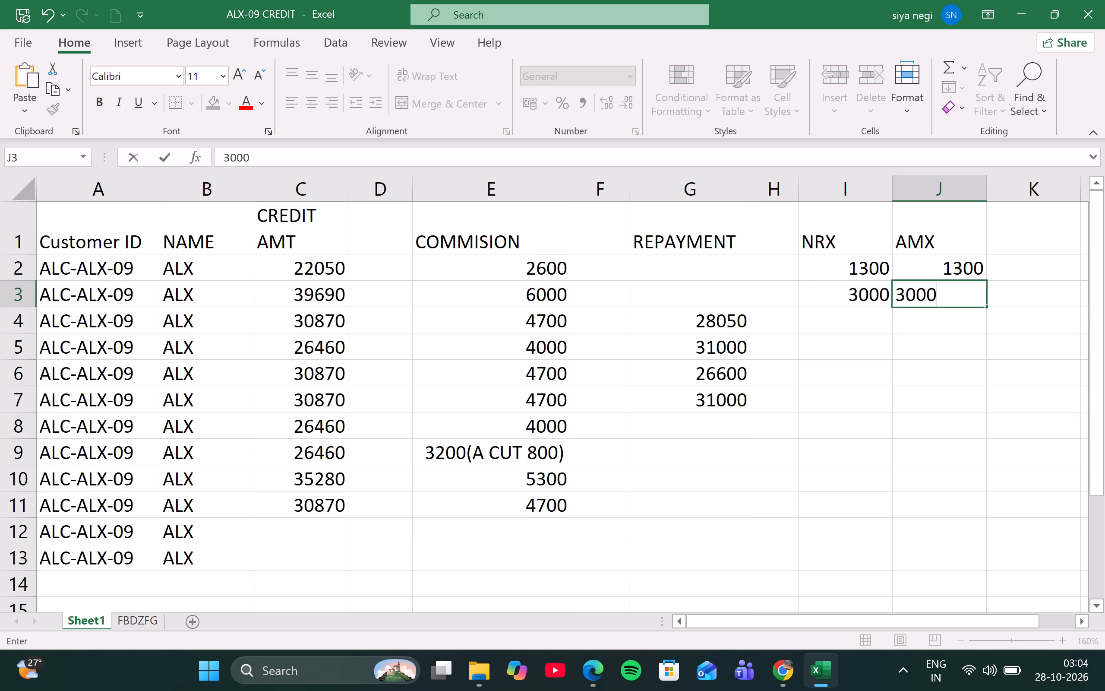
key(Down)
key(Left)
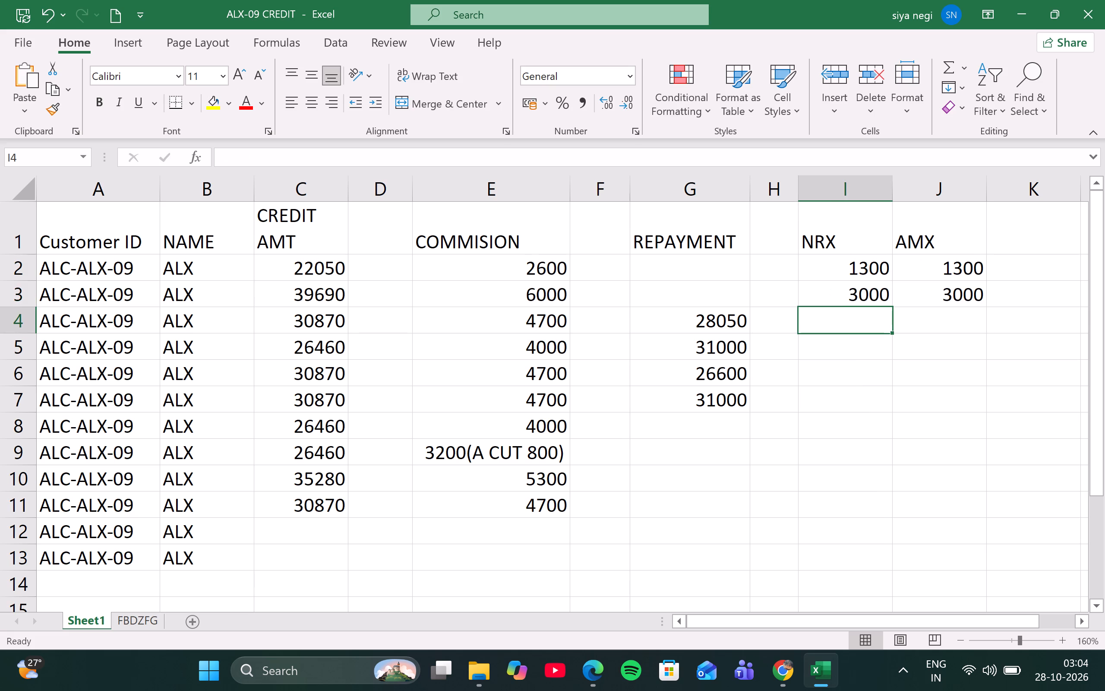
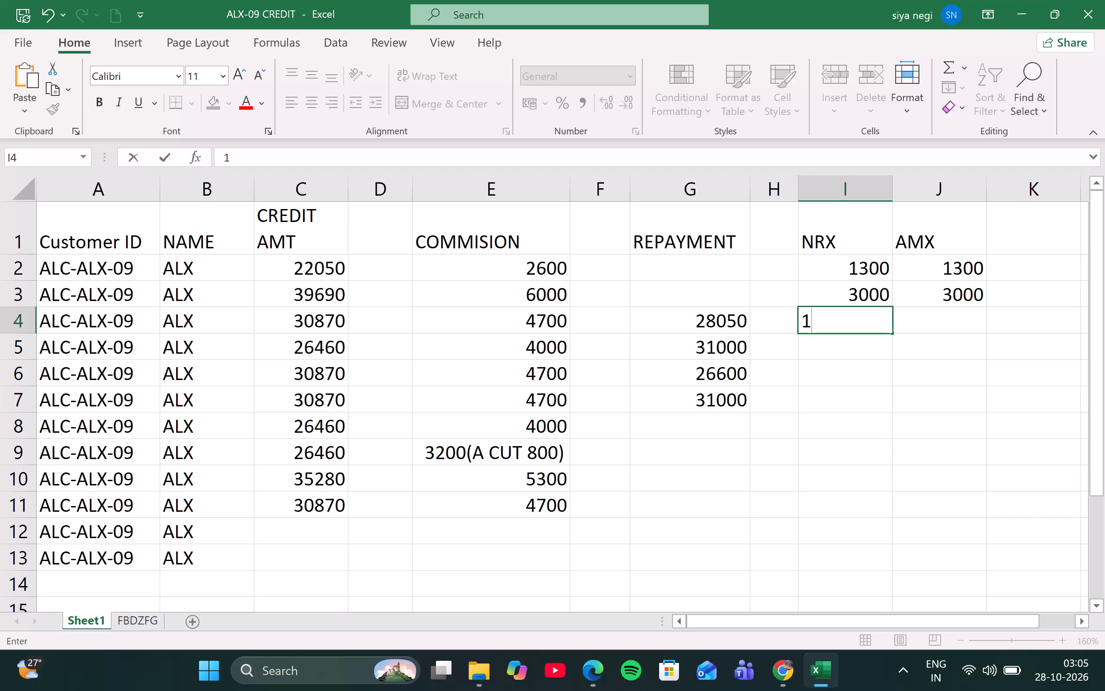
Enter 16300 in the NRX column and 16450 in the AMX column for row 4.
key(3)
text(00)
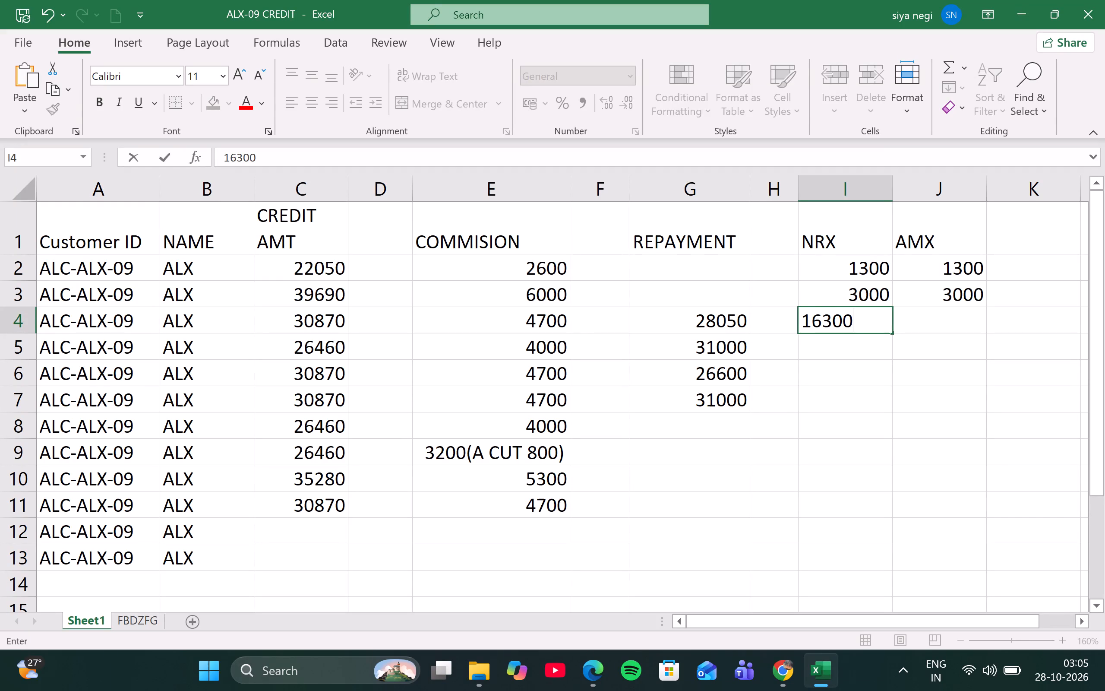
click(953, 317)
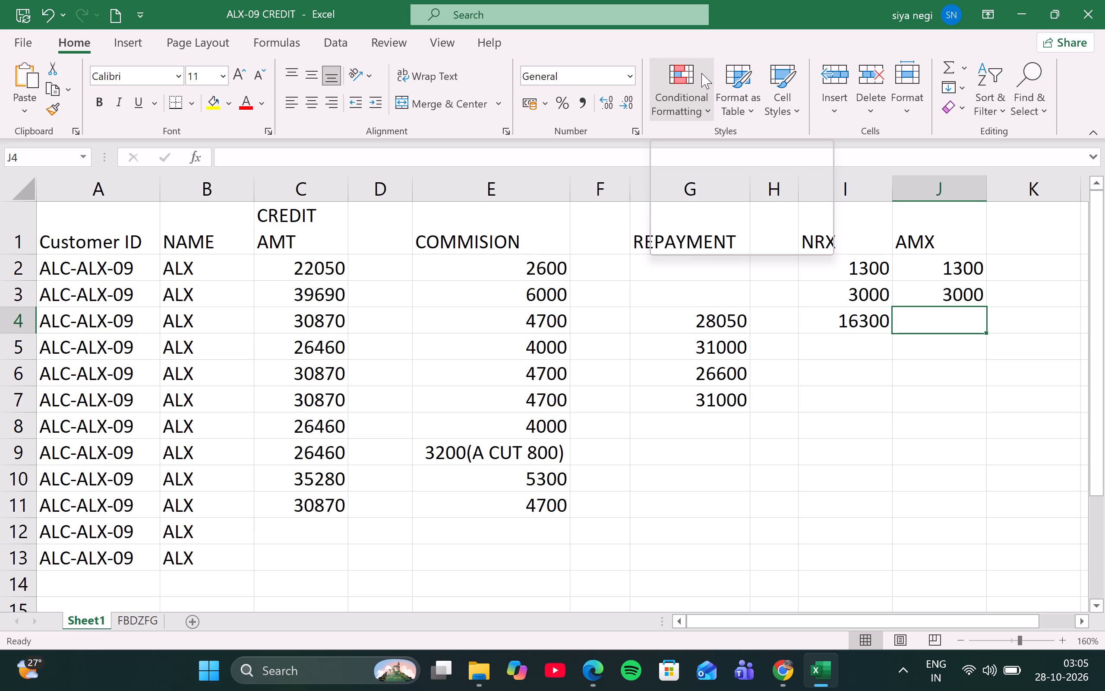
key(1)
text(6450)
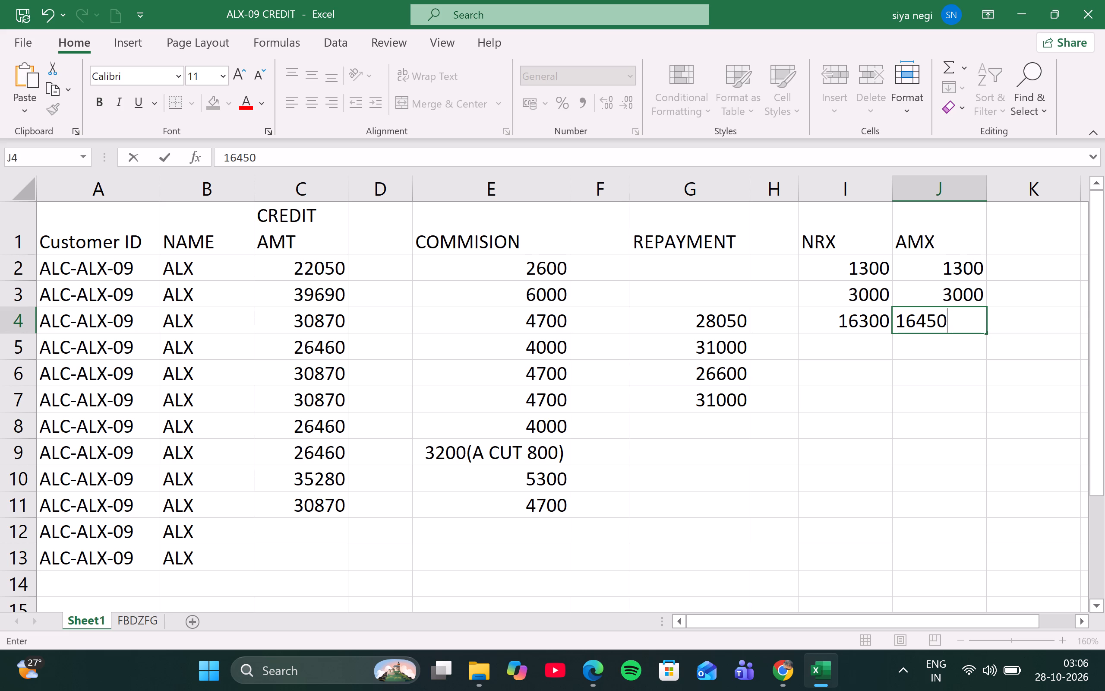
click(867, 349)
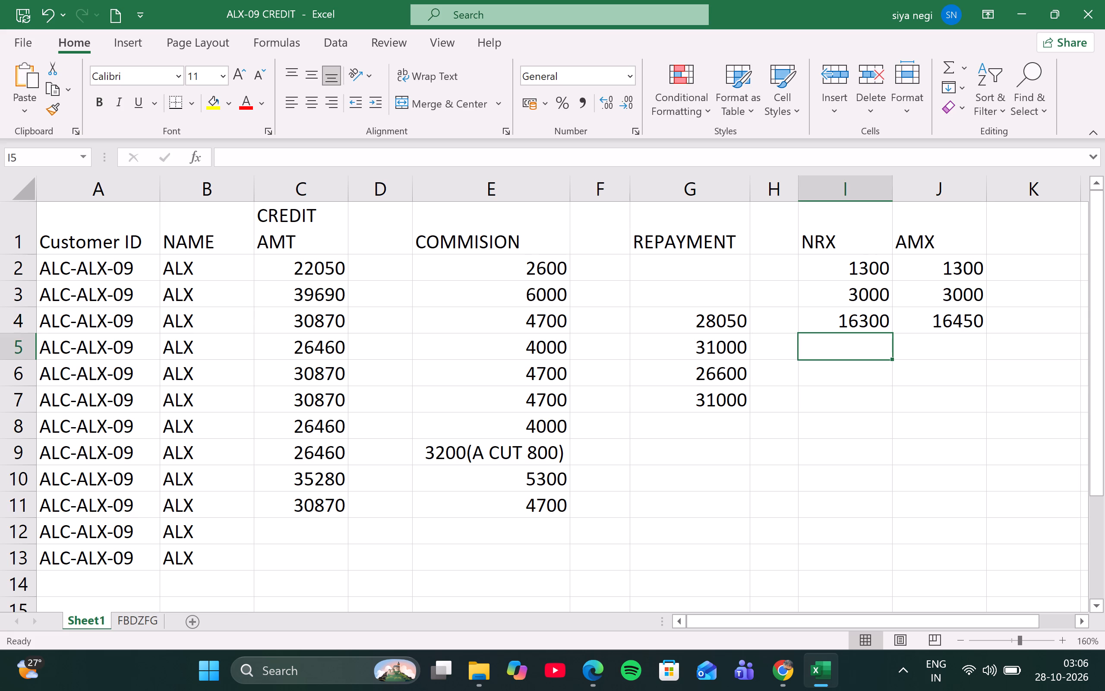